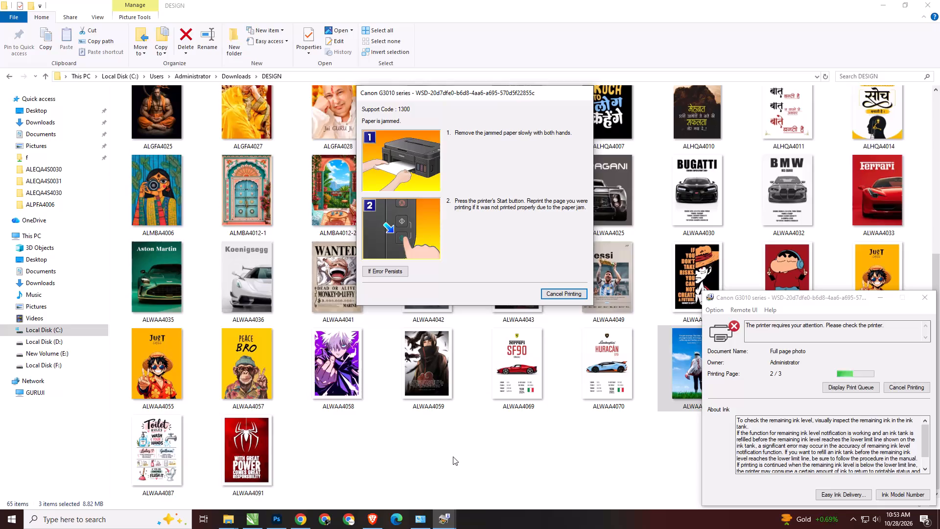
Cancel the full-page photo print job that is stopped by the paper jam on the Canon G3010.
left_click(568, 289)
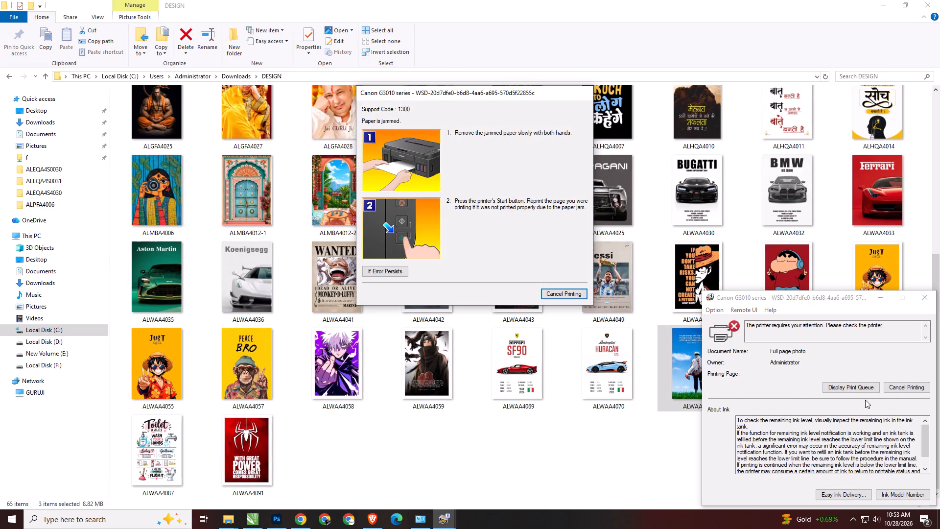
left_click(555, 297)
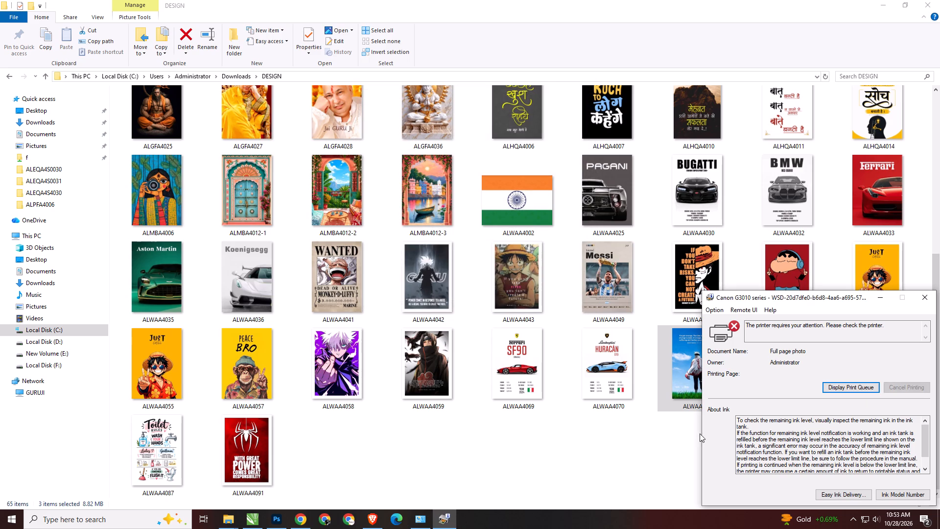
Lower the system speaker volume.
left_click(879, 522)
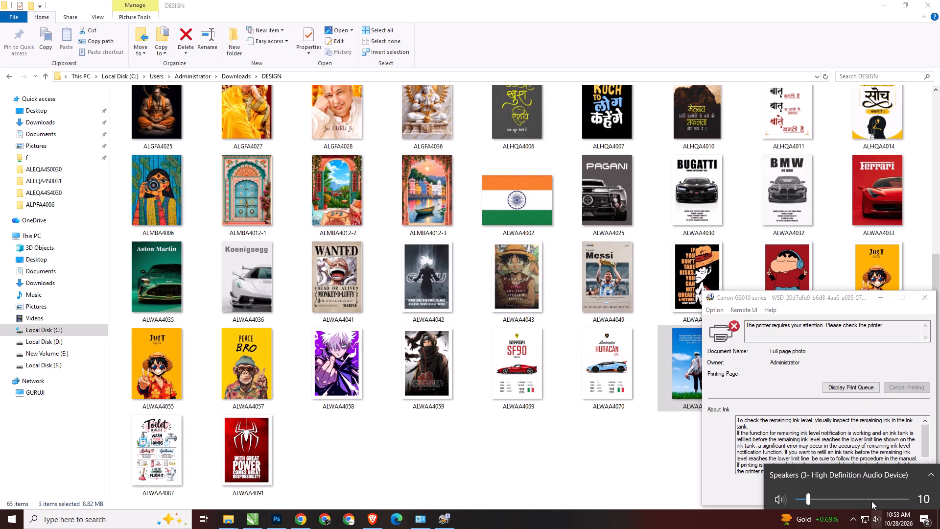
scroll(871, 500, "down", 1)
left_click(630, 447)
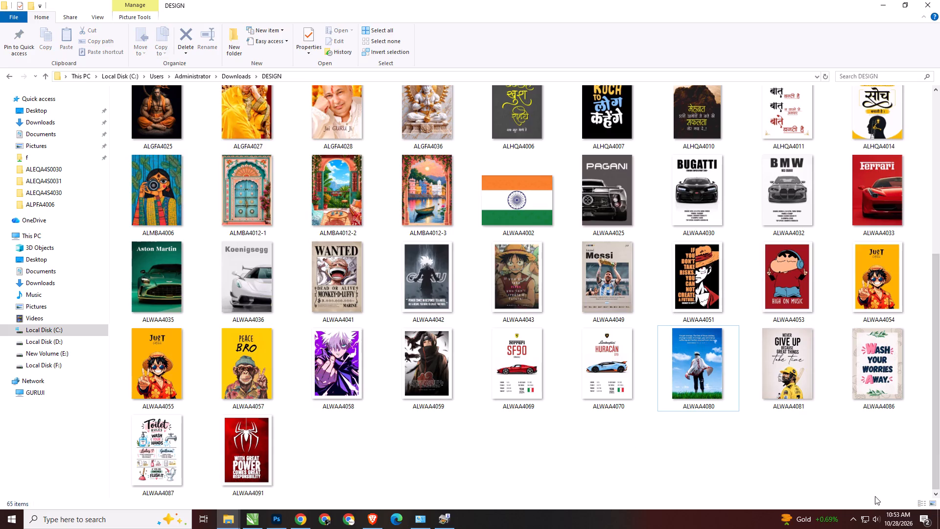
left_click(804, 478)
Close the Canon G3010 printer status window lying over the Amazon orders page.
left_click(884, 1)
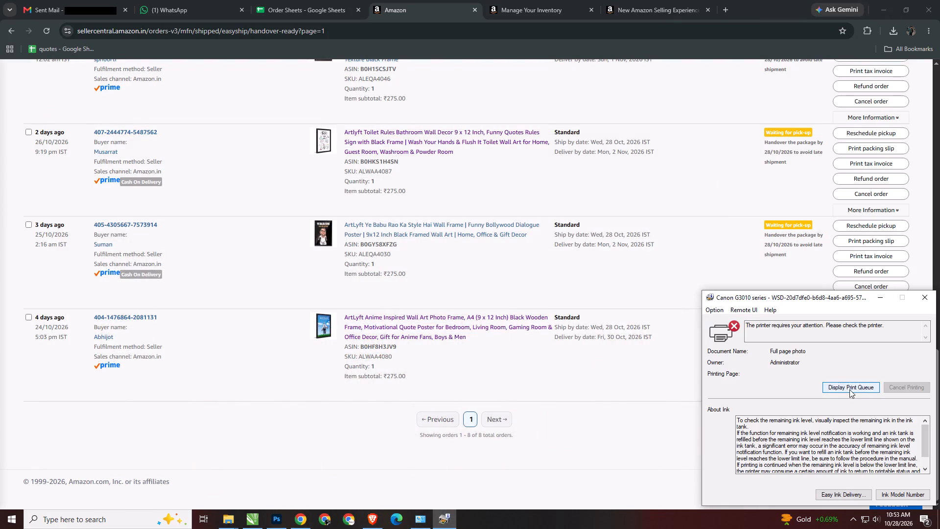
scroll(827, 459, "down", 3)
scroll(826, 461, "up", 2)
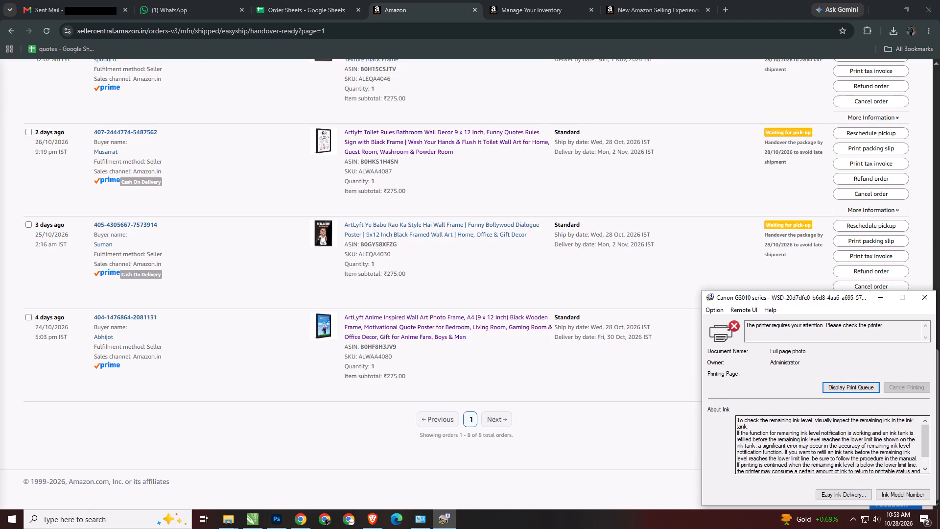
scroll(826, 461, "up", 2)
left_click(924, 293)
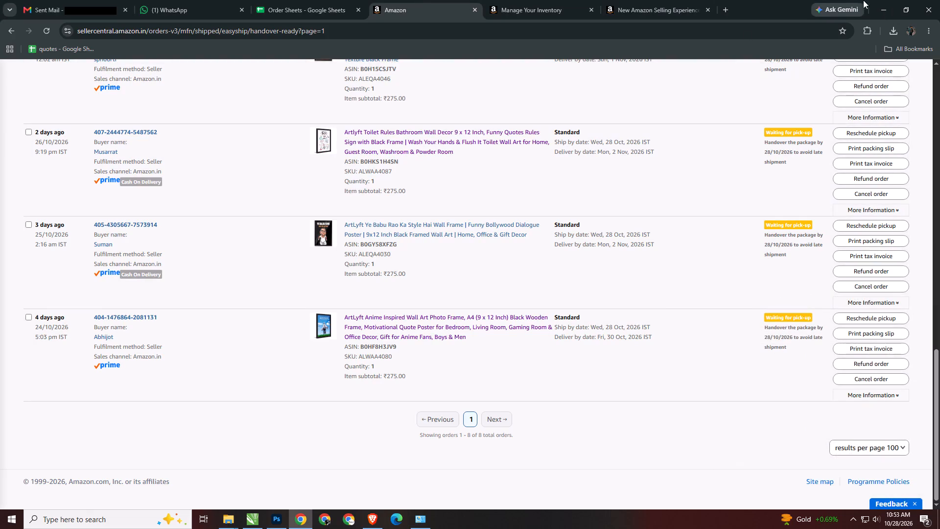
From the DESIGN folder, print ALEQA4046 and ALEQA4030 together on the Canon G3010 as full-page A4 photos, one copy each.
left_click(876, 0)
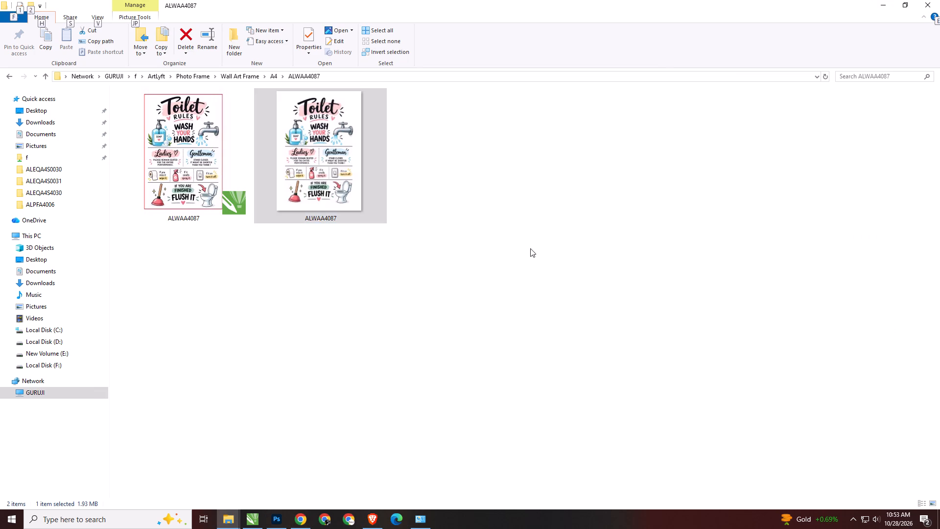
left_click(530, 248)
key("alt+Tab")
left_click(595, 219, "alt")
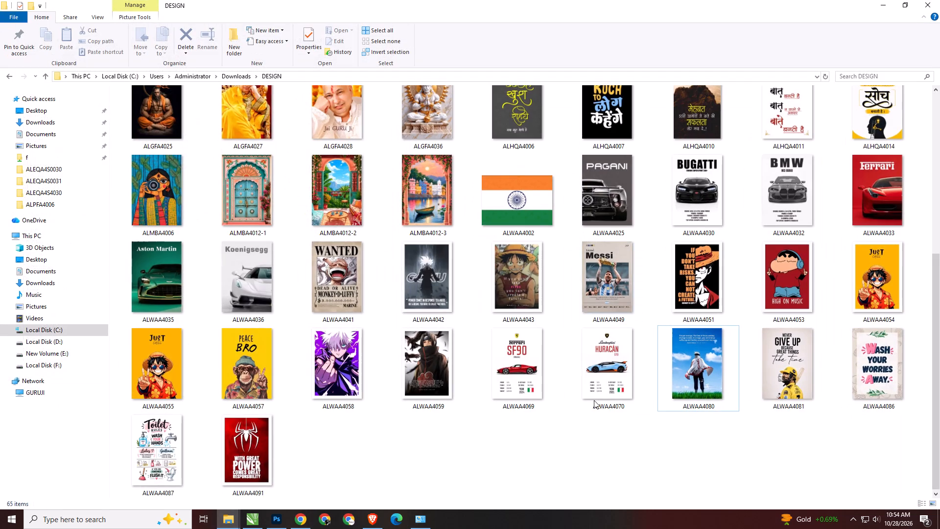
left_click(587, 425)
scroll(691, 289, "up", 1)
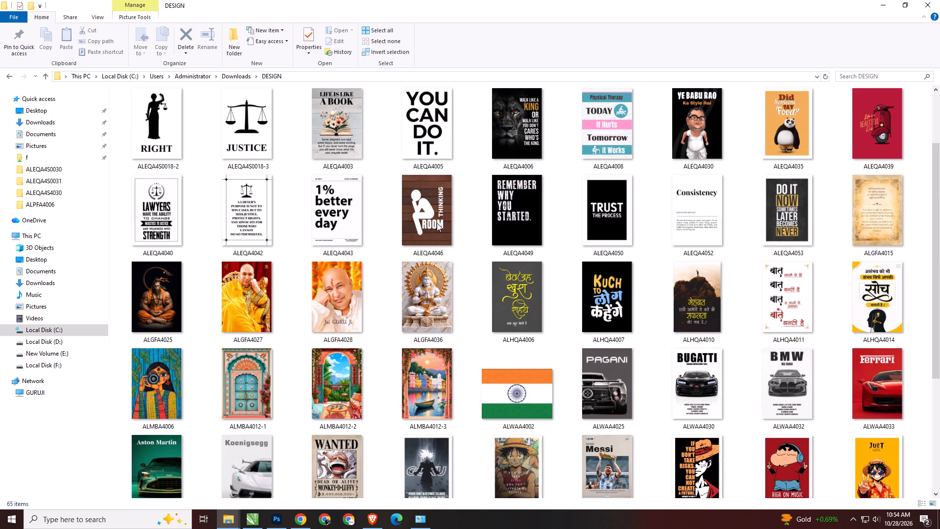
left_click(437, 223)
scroll(607, 321, "down", 1)
scroll(593, 319, "up", 1)
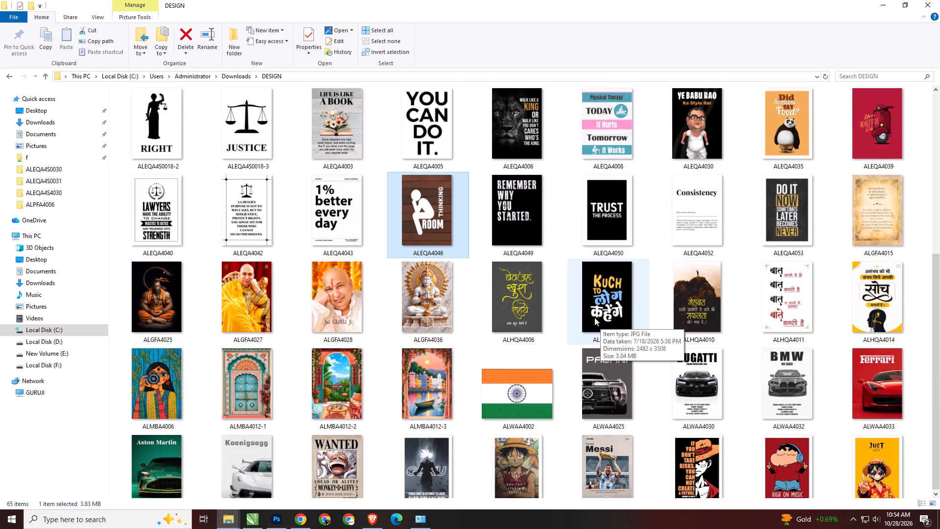
scroll(645, 289, "up", 2)
left_click(704, 206, "ctrl")
right_click(699, 208)
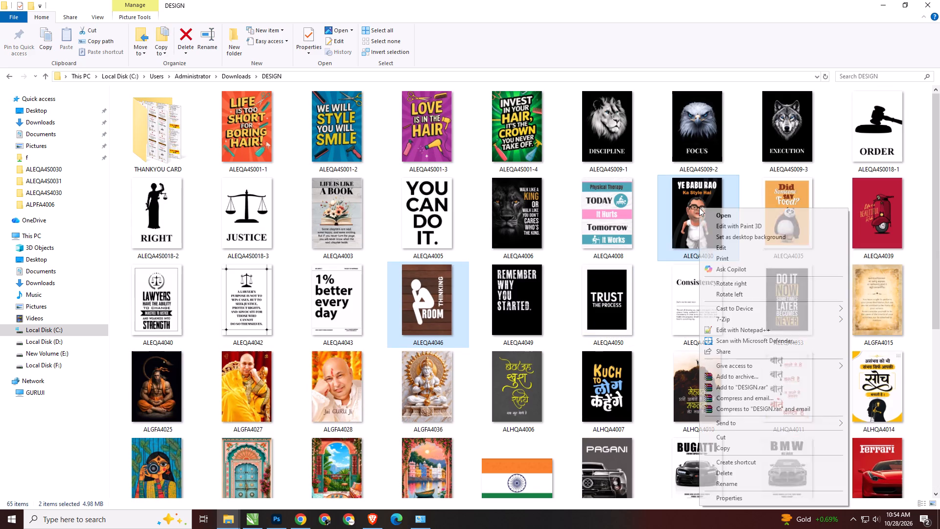
left_click(720, 258)
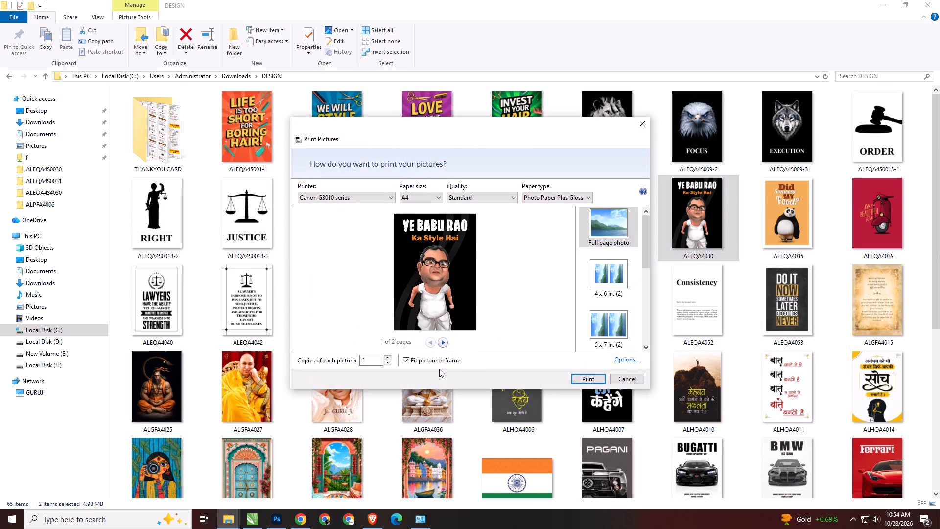
left_click(441, 342)
left_click(430, 343)
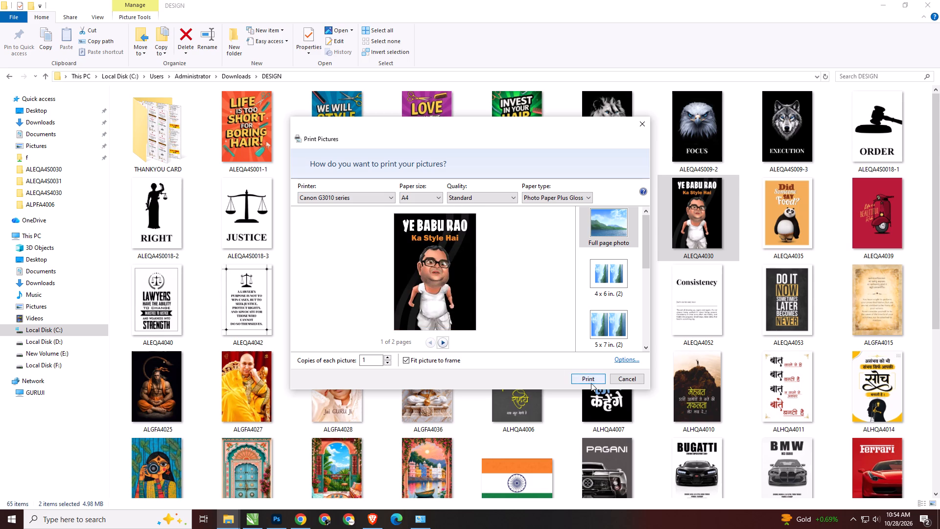
left_click(591, 384)
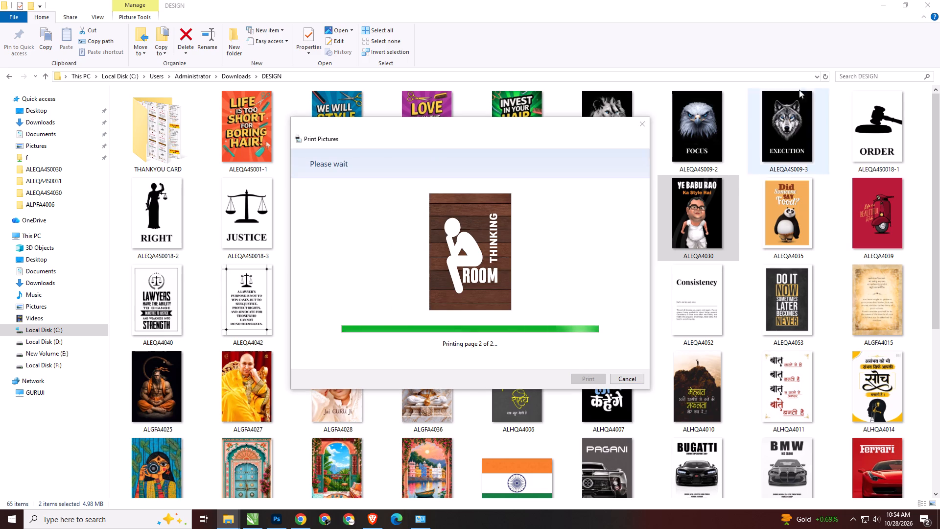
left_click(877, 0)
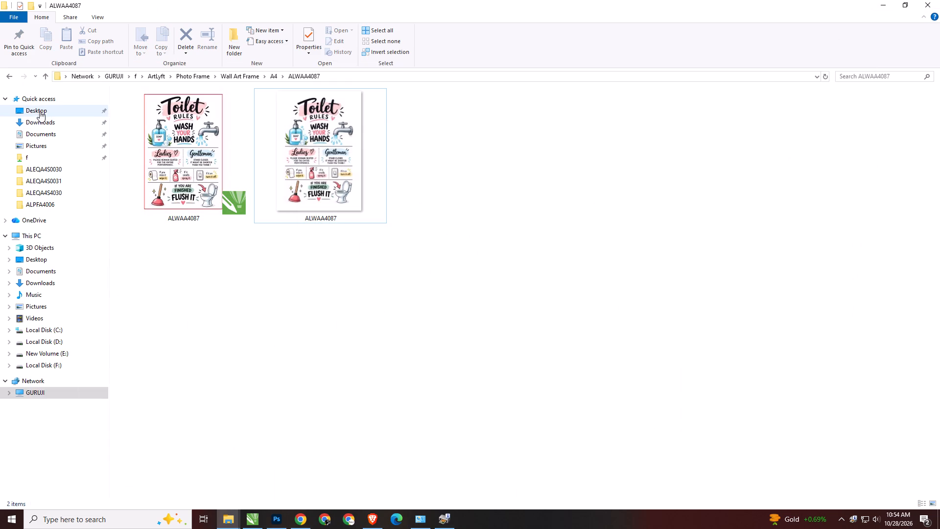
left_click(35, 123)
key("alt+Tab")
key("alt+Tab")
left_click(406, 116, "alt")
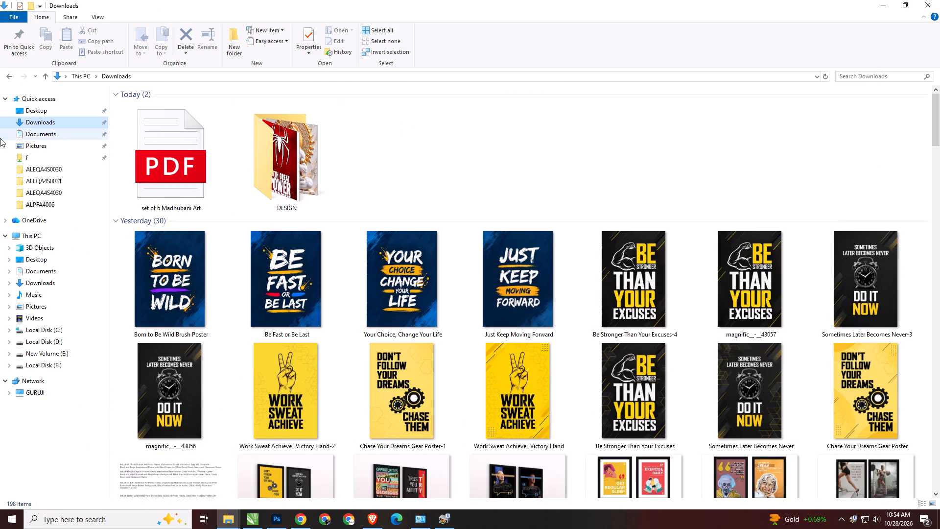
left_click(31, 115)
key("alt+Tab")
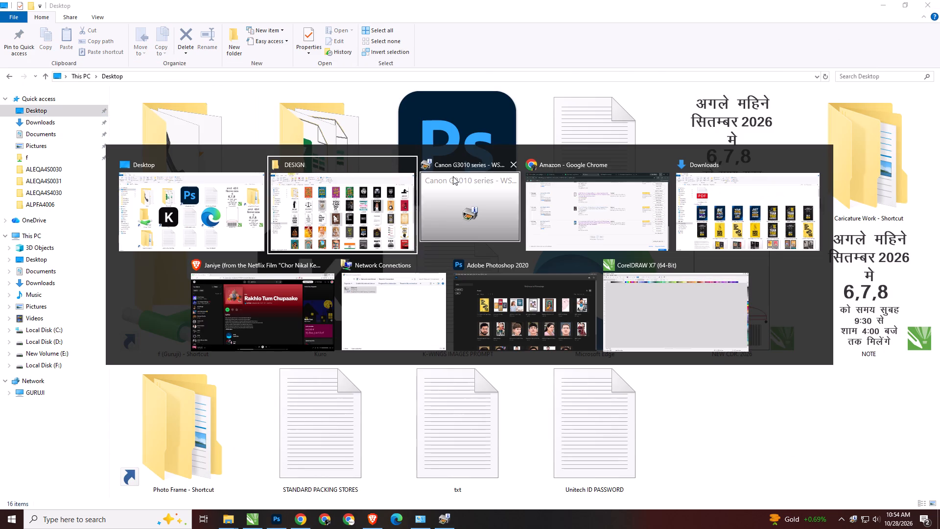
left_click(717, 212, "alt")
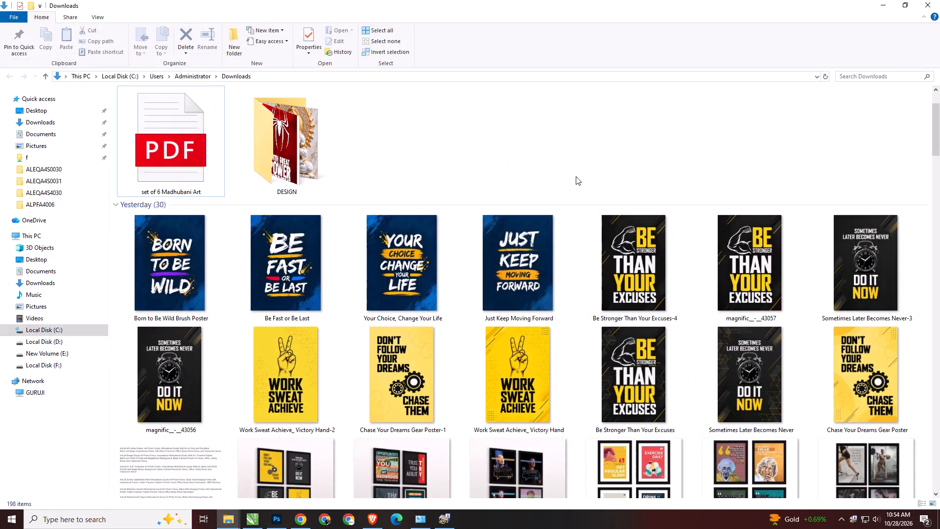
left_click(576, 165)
key("alt+Tab")
key("alt+Tab")
left_click(697, 199, "alt")
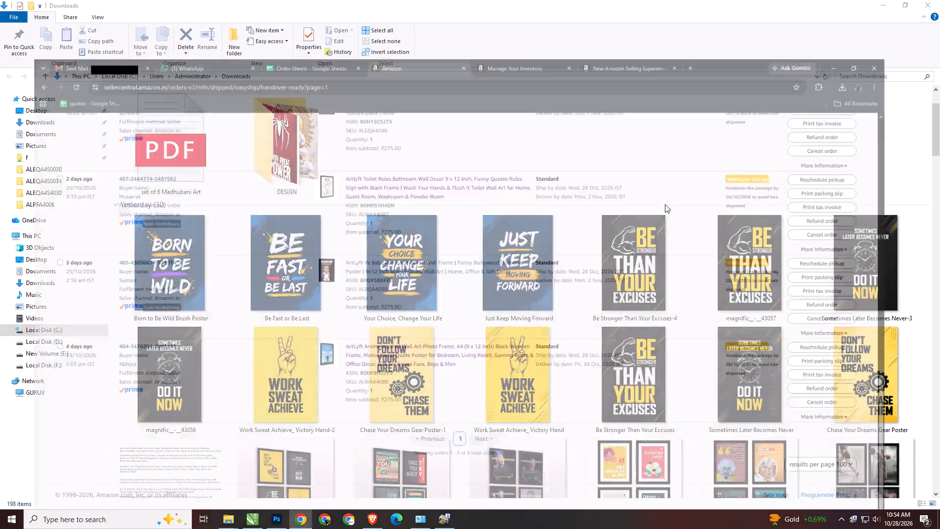
scroll(166, 320, "up", 4)
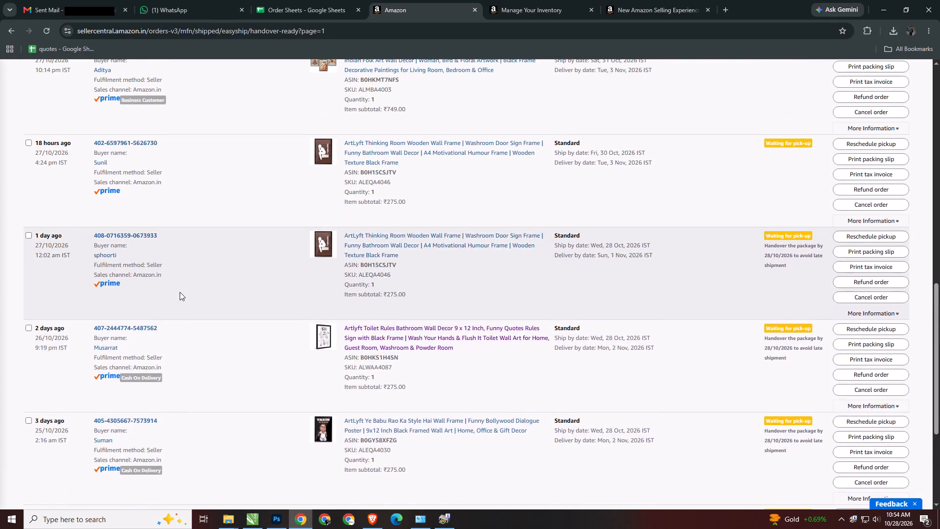
scroll(180, 292, "up", 1)
scroll(433, 260, "down", 1)
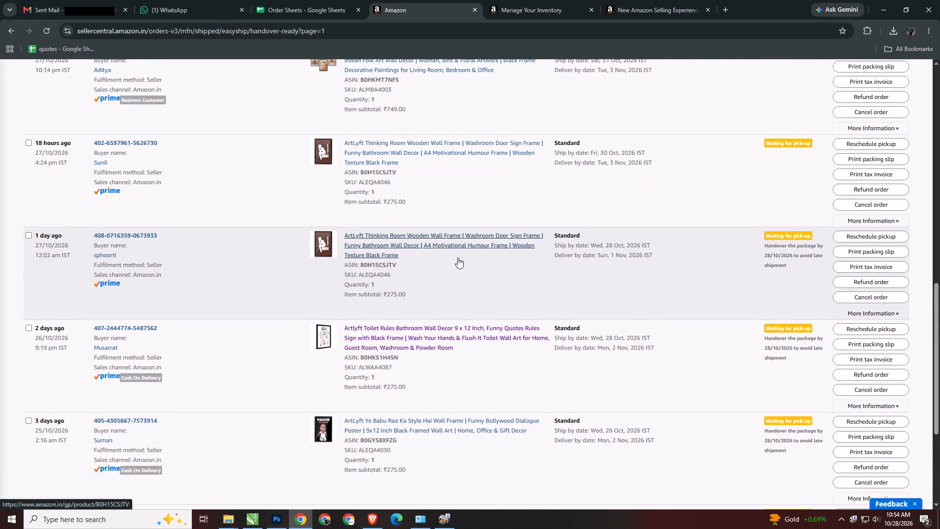
middle_click(150, 238)
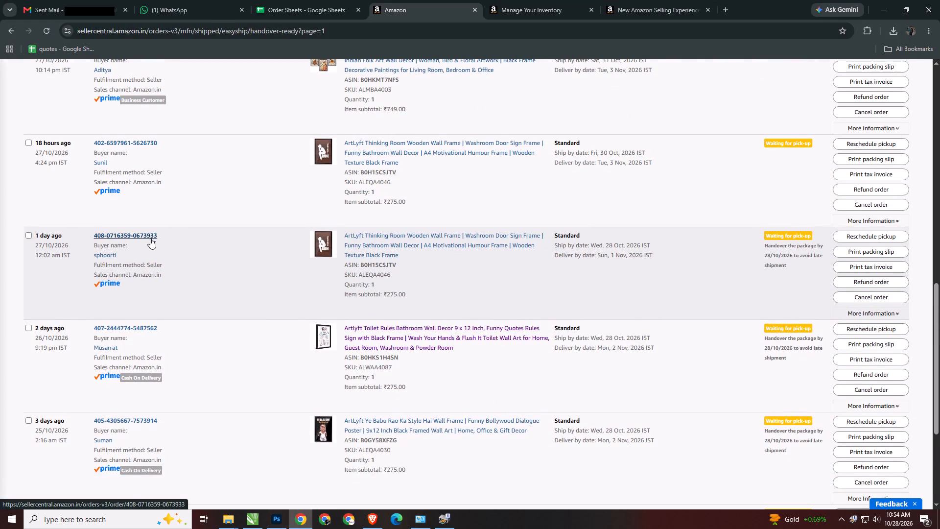
middle_click(150, 327)
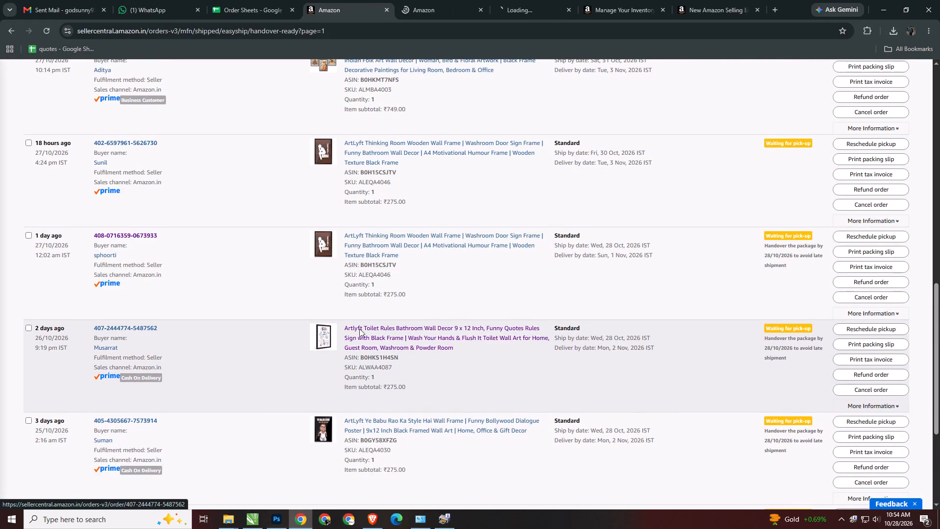
scroll(539, 330, "down", 1)
scroll(150, 366, "down", 1)
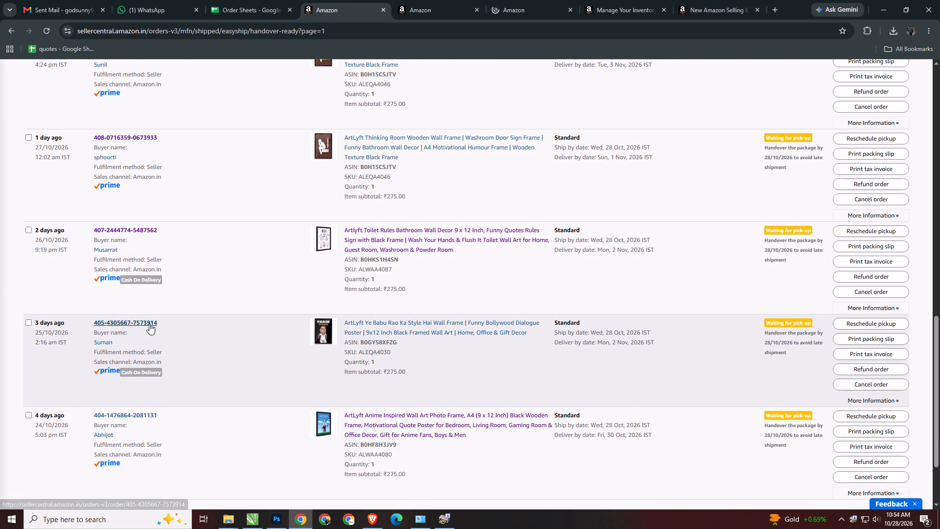
middle_click(149, 324)
middle_click(131, 416)
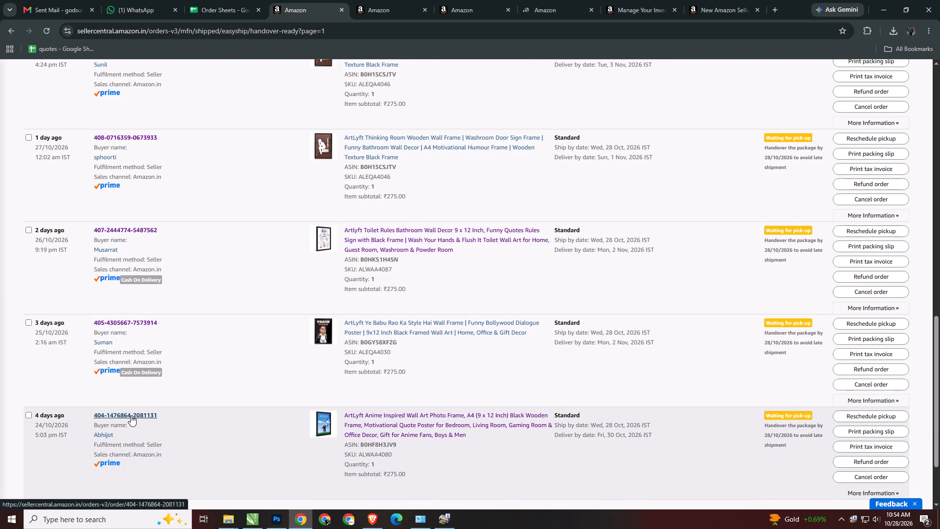
left_click(436, 13)
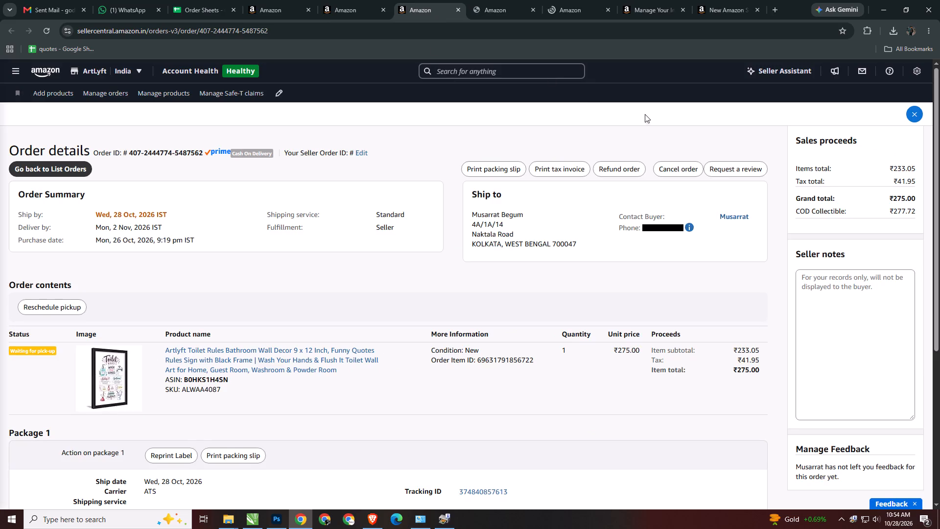
left_click(157, 456)
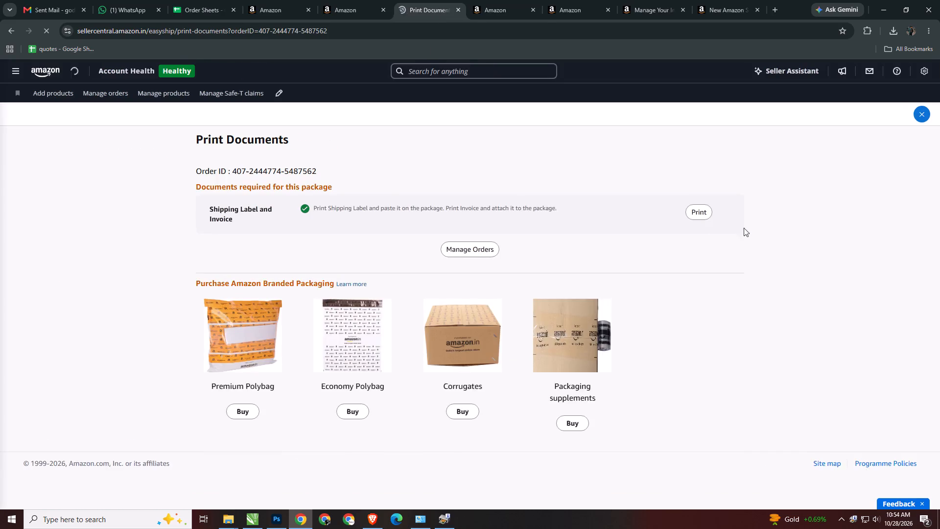
left_click(695, 243)
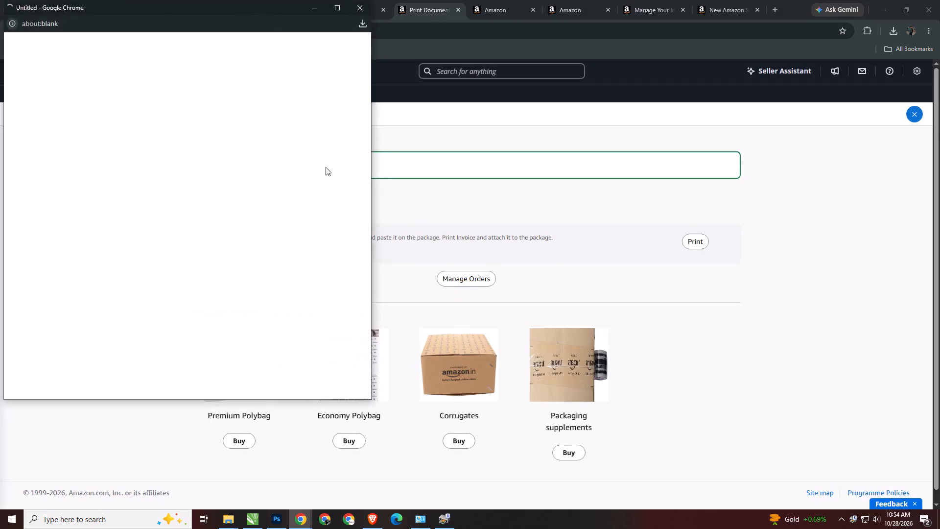
left_click(307, 46)
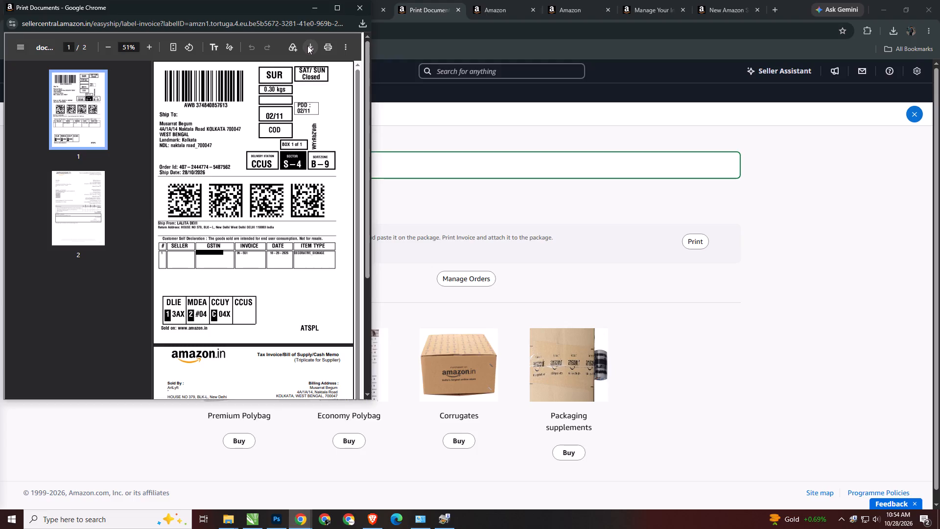
type("bathroom")
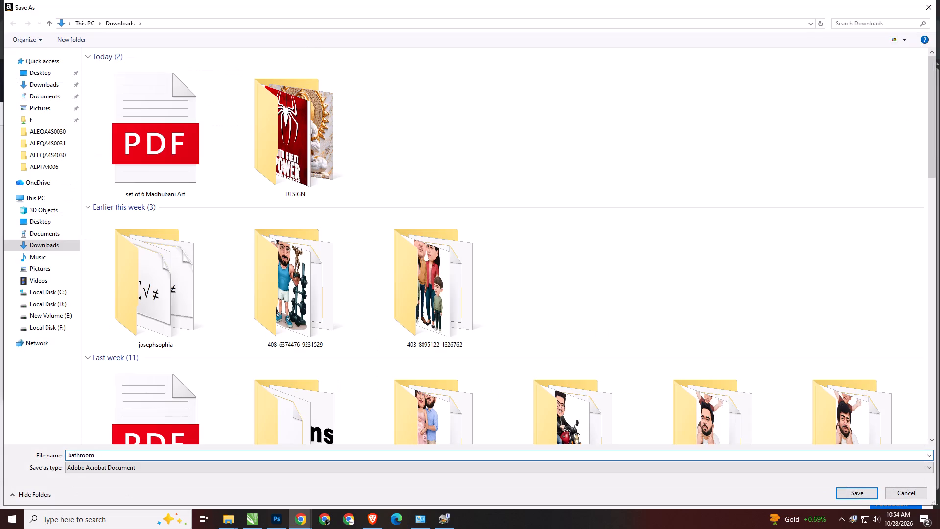
key("space")
type("quote")
key("space")
key("Return")
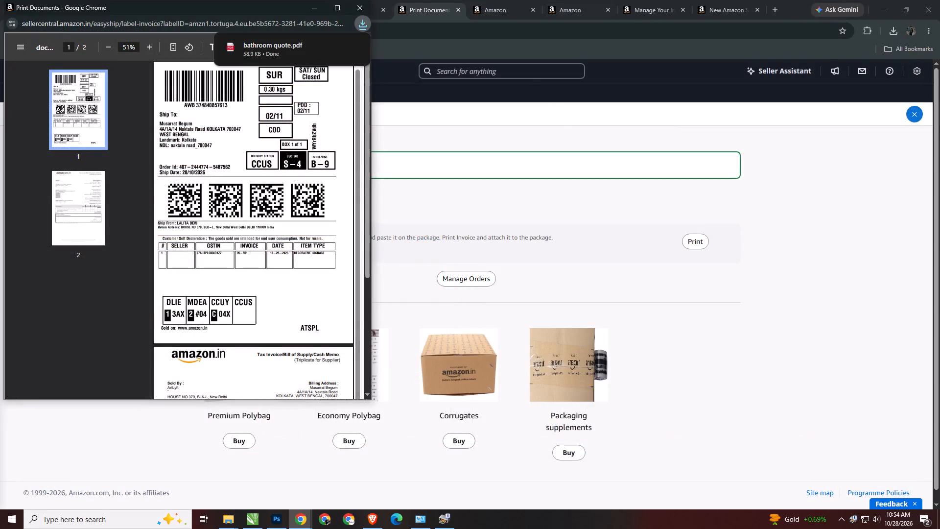
key("ctrl+w")
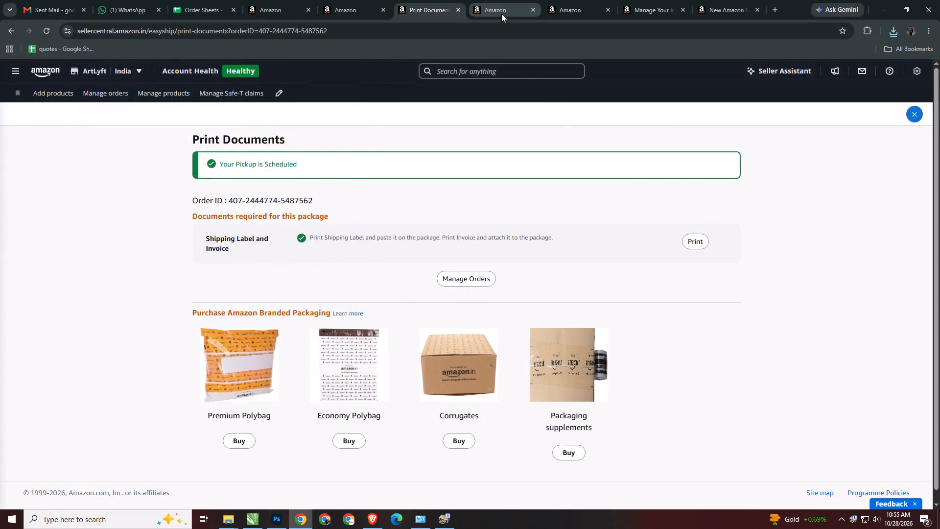
left_click(501, 14)
left_click(176, 459)
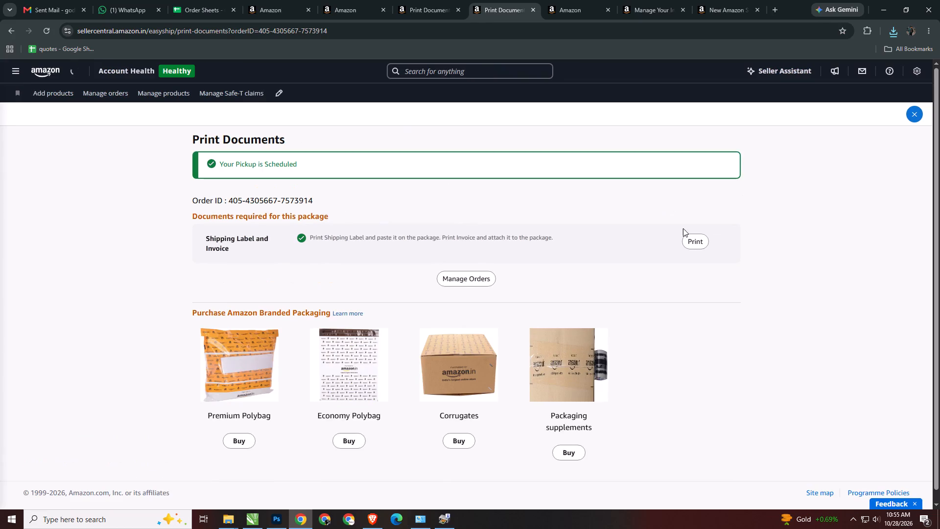
left_click(688, 246)
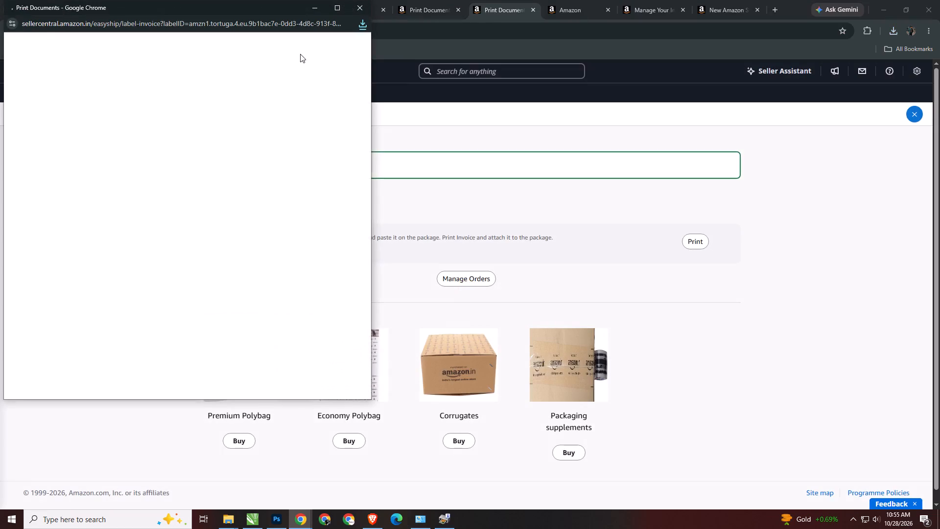
left_click(305, 49)
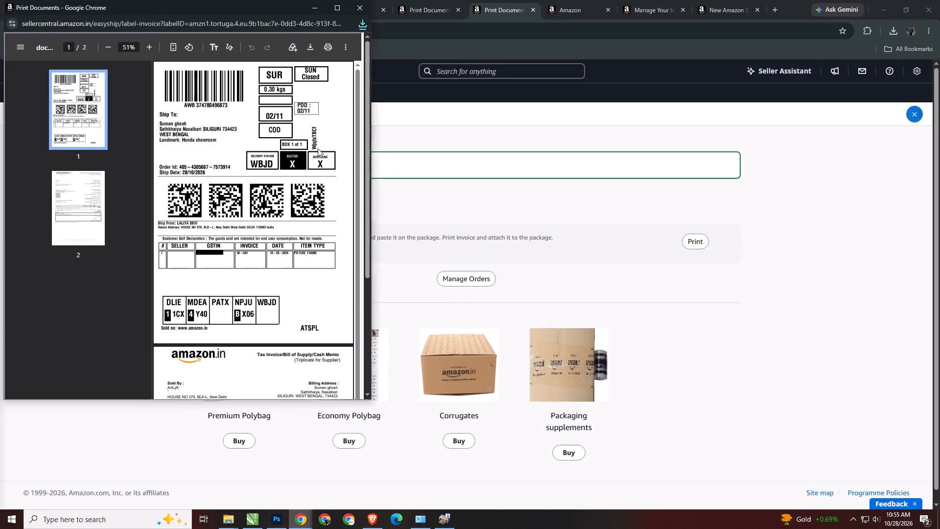
type("bay")
key("BackSpace")
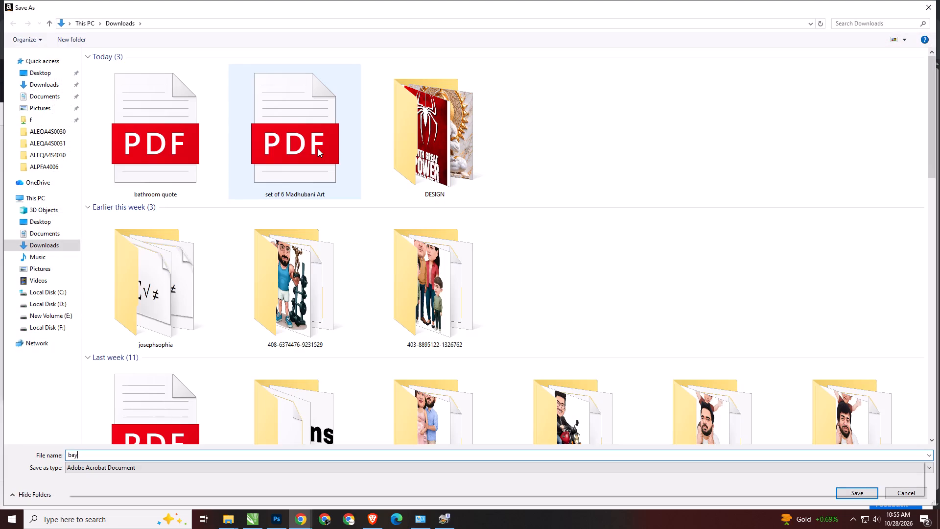
type("u")
key("space")
key("BackSpace")
key("BackSpace")
key("b")
type("u ra")
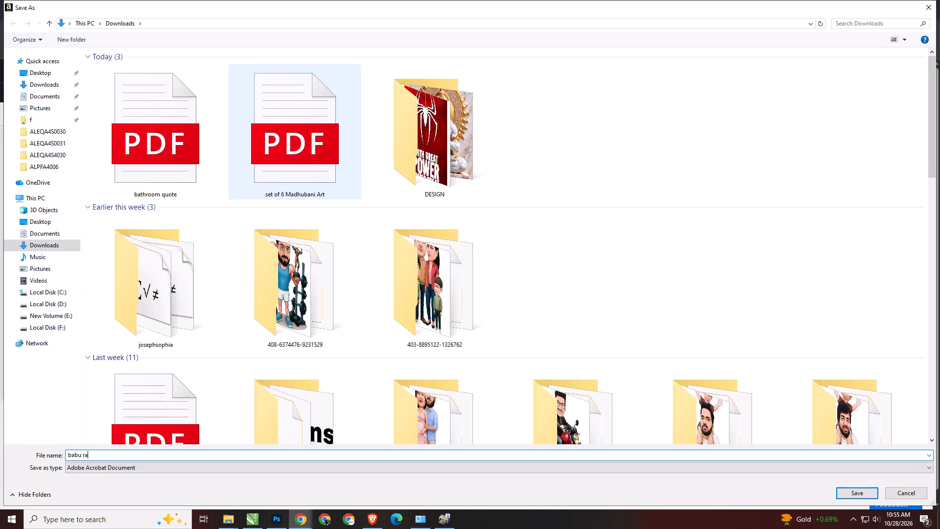
type("o")
key("space")
key("Return")
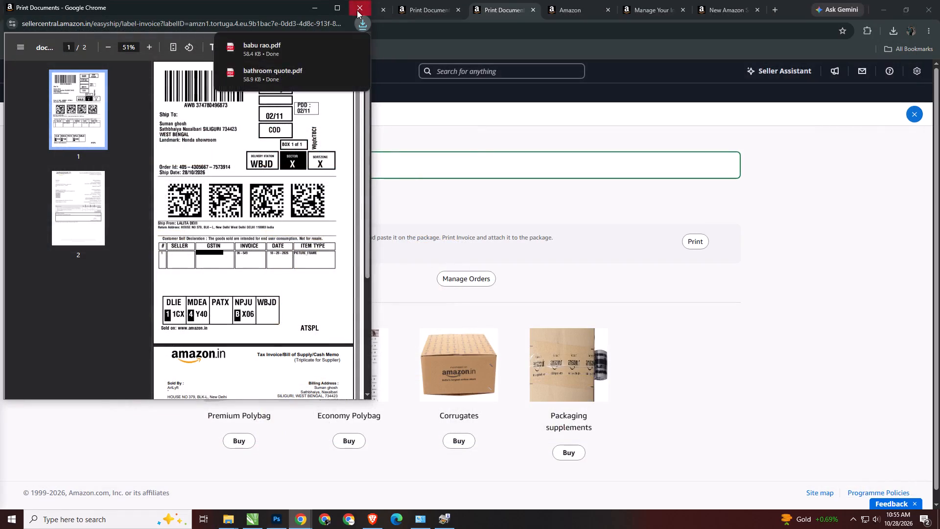
left_click(357, 10)
left_click(569, 0)
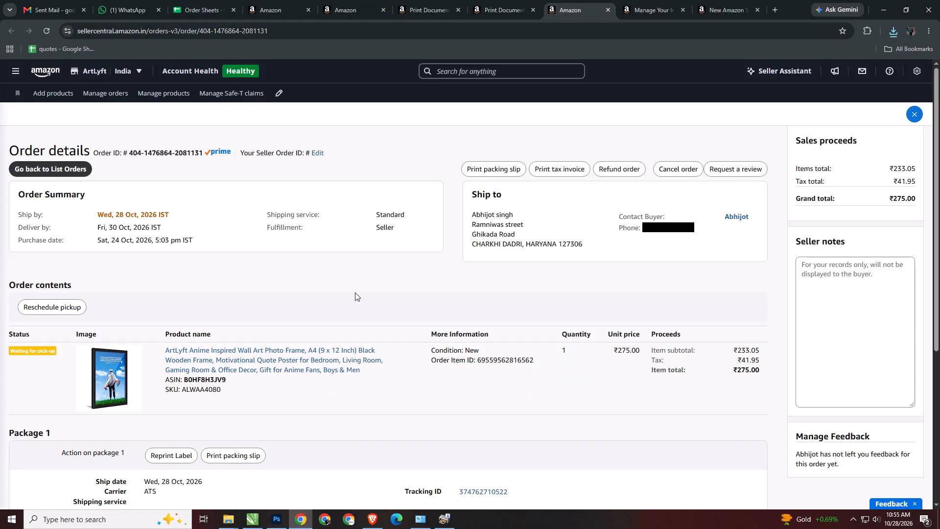
left_click(162, 457)
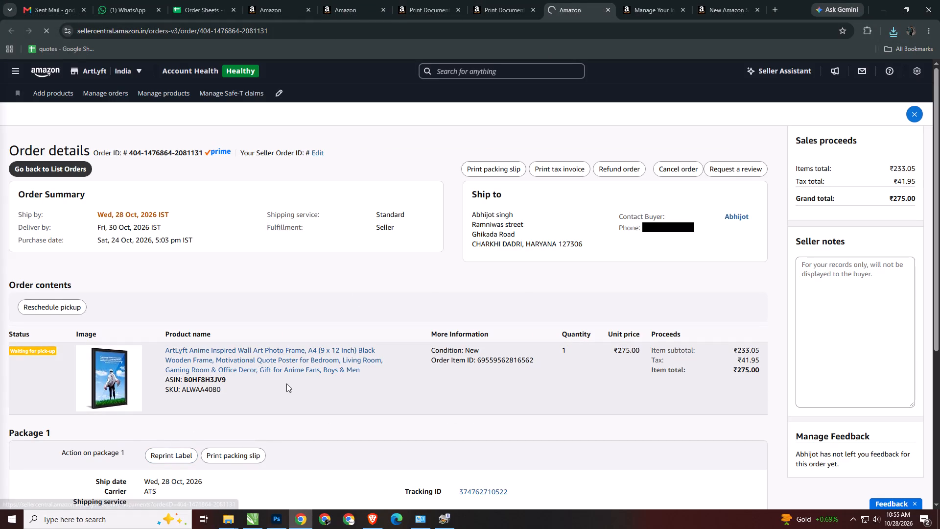
left_click(700, 236)
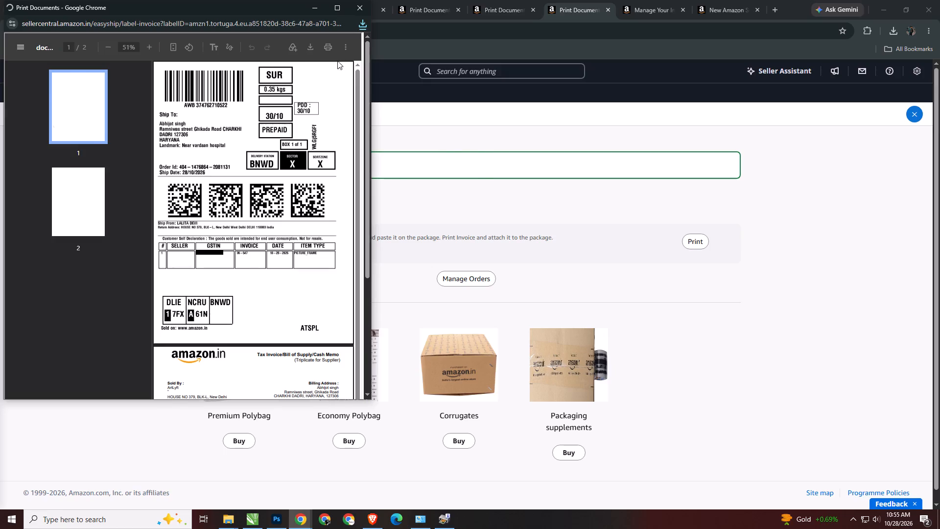
left_click(311, 47)
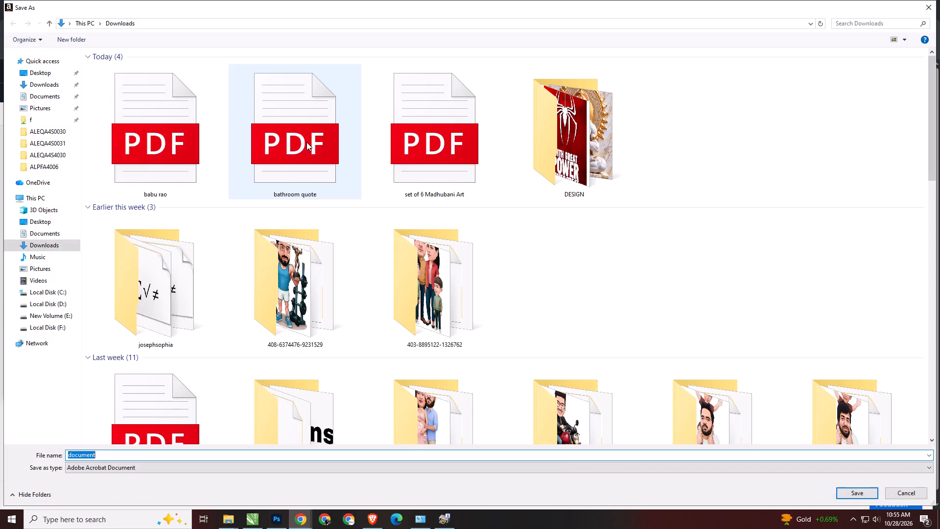
type("anime")
key("space")
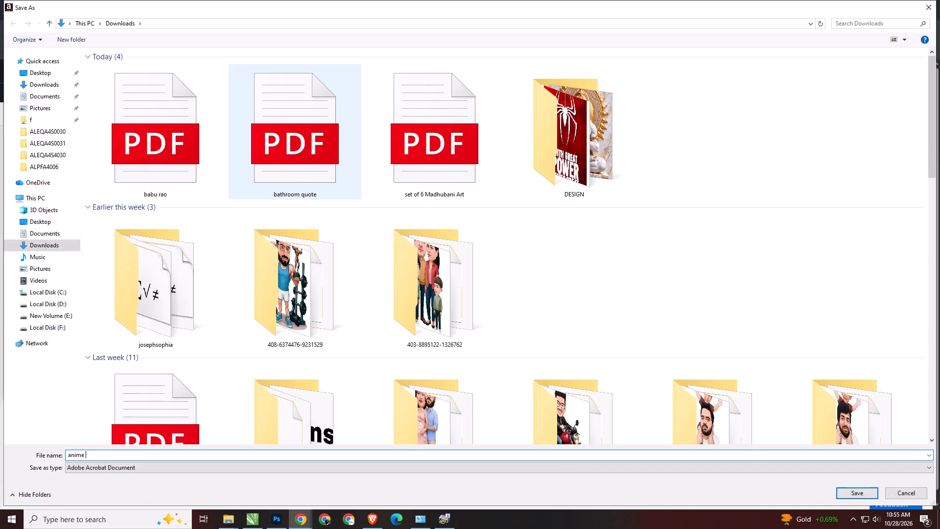
key("Return")
left_click(356, 6)
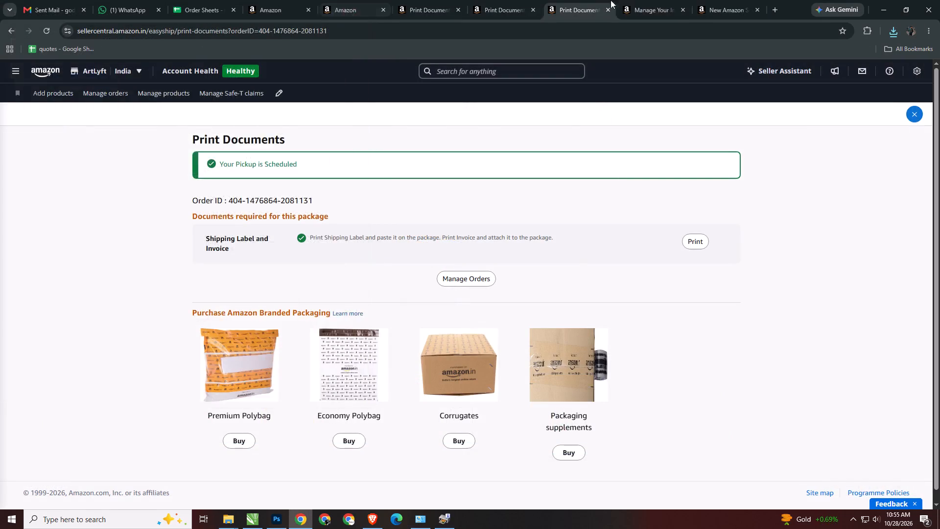
left_click(640, 0)
left_click(362, 0)
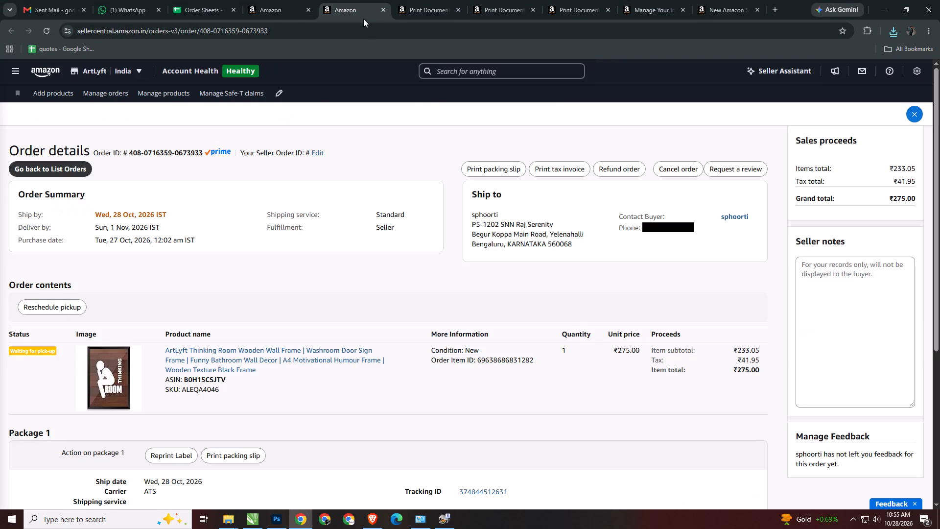
left_click(178, 452)
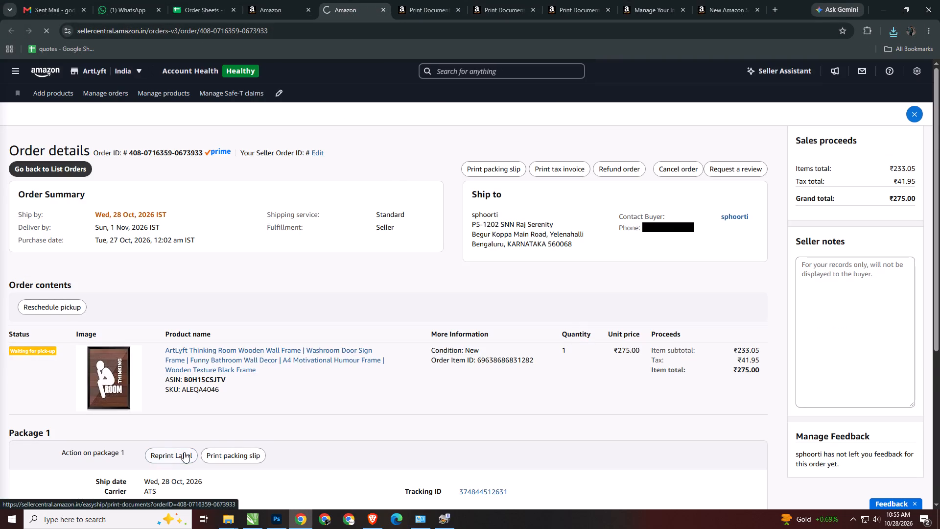
left_click(691, 239)
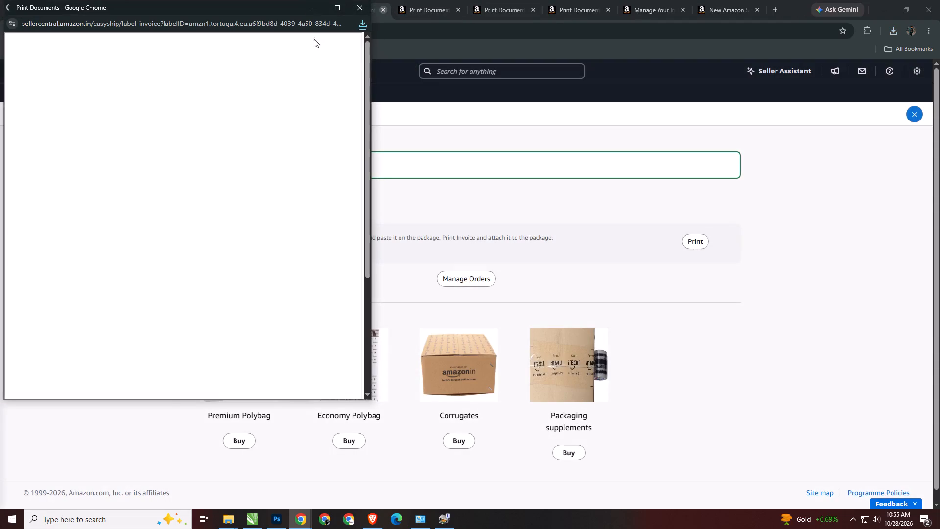
left_click(307, 50)
type("thinking room")
key("space")
key("Return")
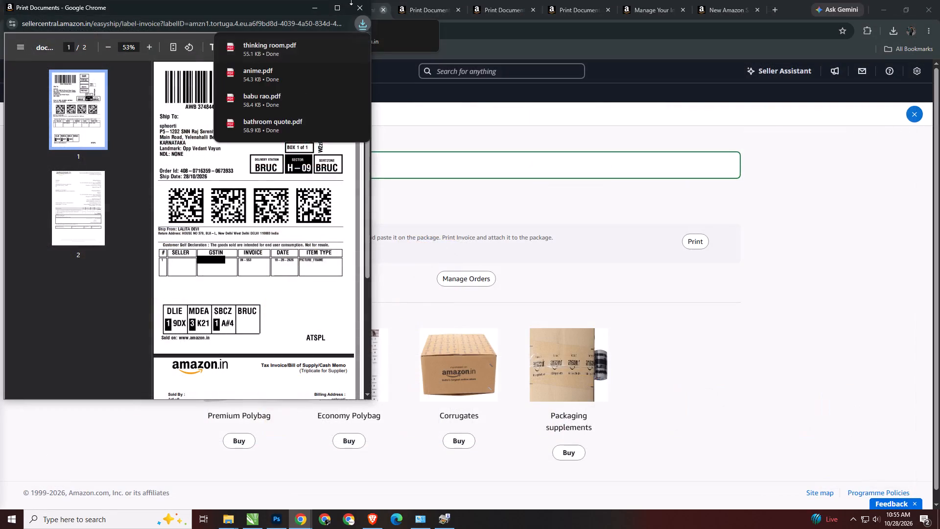
left_click(360, 5)
Close the four Print Documents tabs of the saved orders, keeping the Manage Your Inventory tab open.
left_click(384, 8)
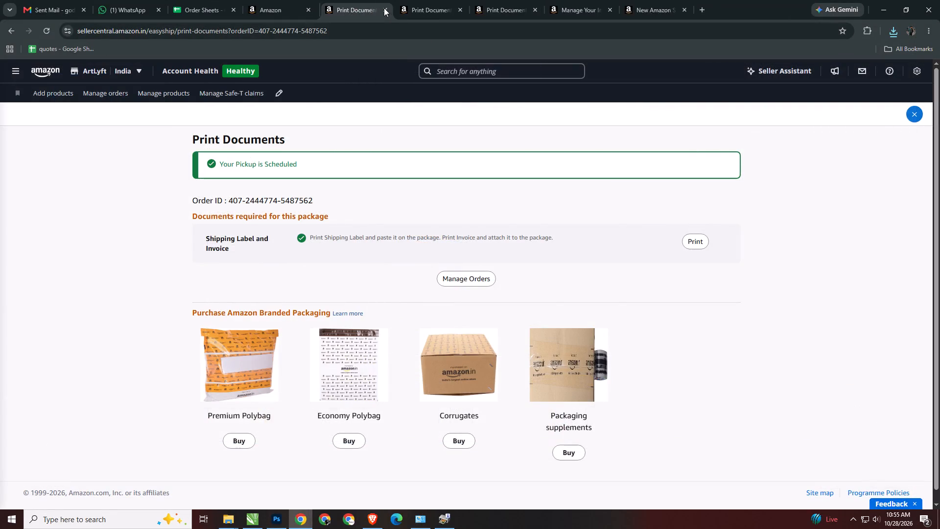
left_click(384, 8)
left_click(384, 8)
left_click(384, 8)
left_click(384, 8)
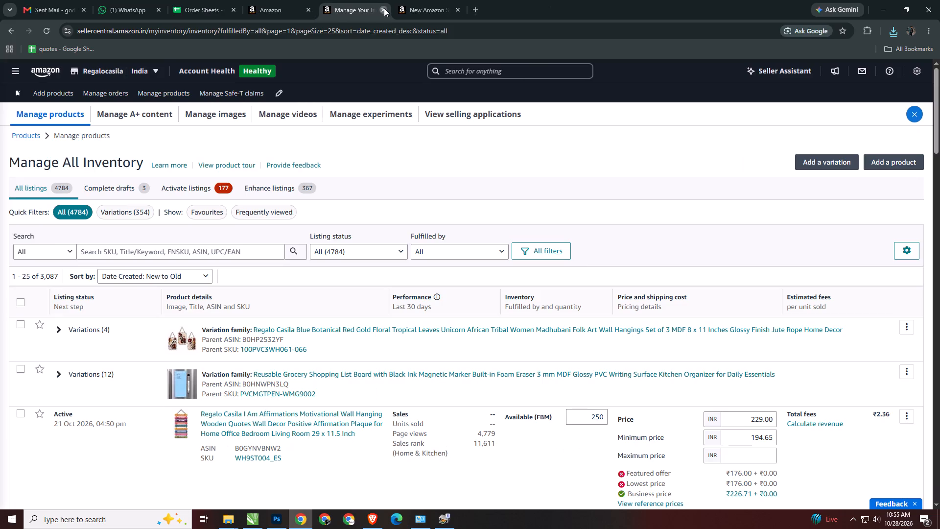
left_click_drag(384, 8, 615, 25)
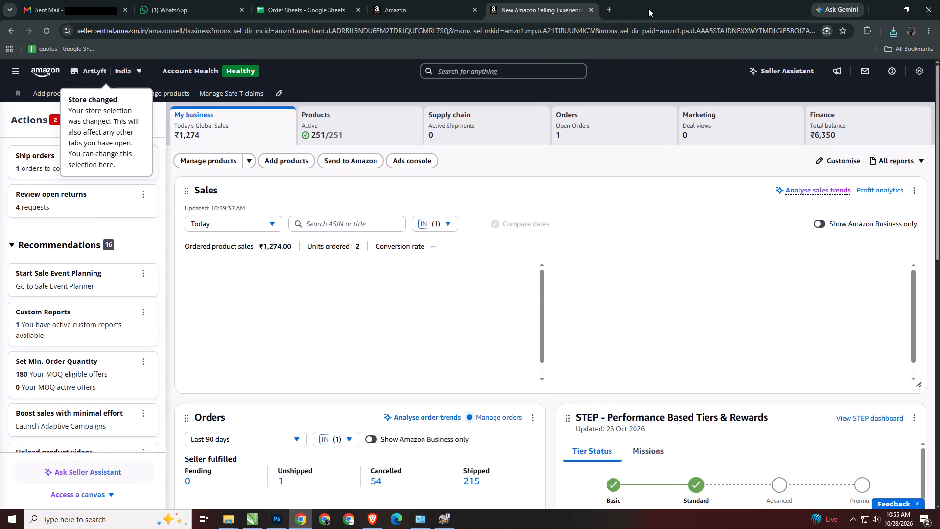
left_click(648, 8)
key("ctrl+shift+t")
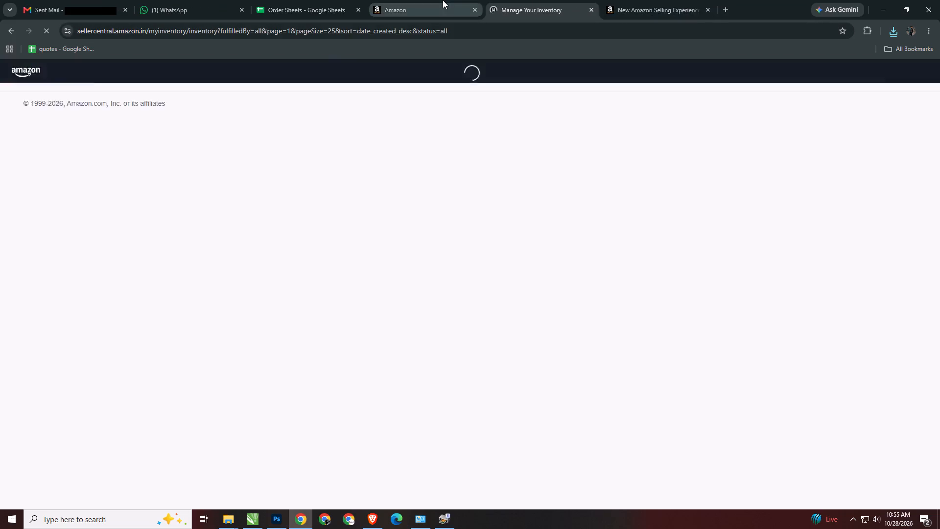
Look through the Amazon orders waiting for pick-up, examining their designs and ship-by dates.
left_click(443, 0)
left_click(532, 0)
left_click(430, 2)
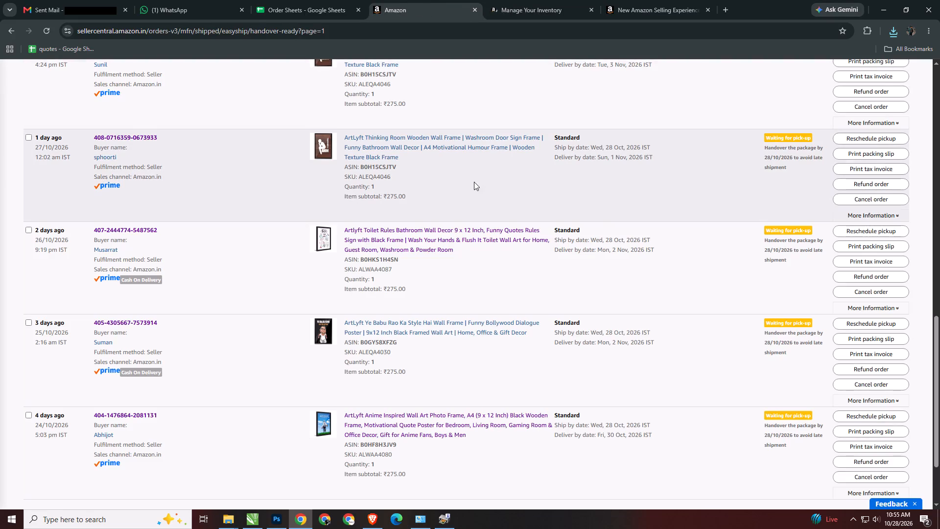
scroll(404, 229, "up", 5)
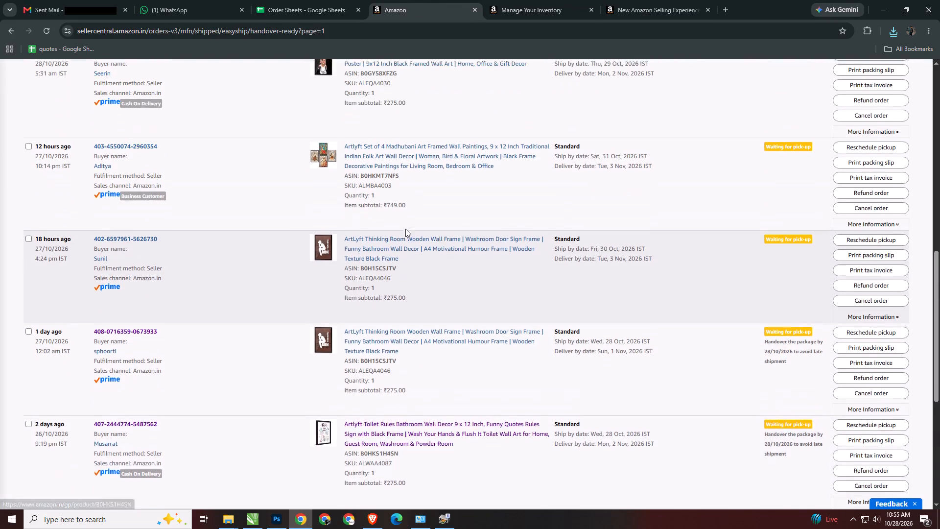
scroll(405, 229, "up", 2)
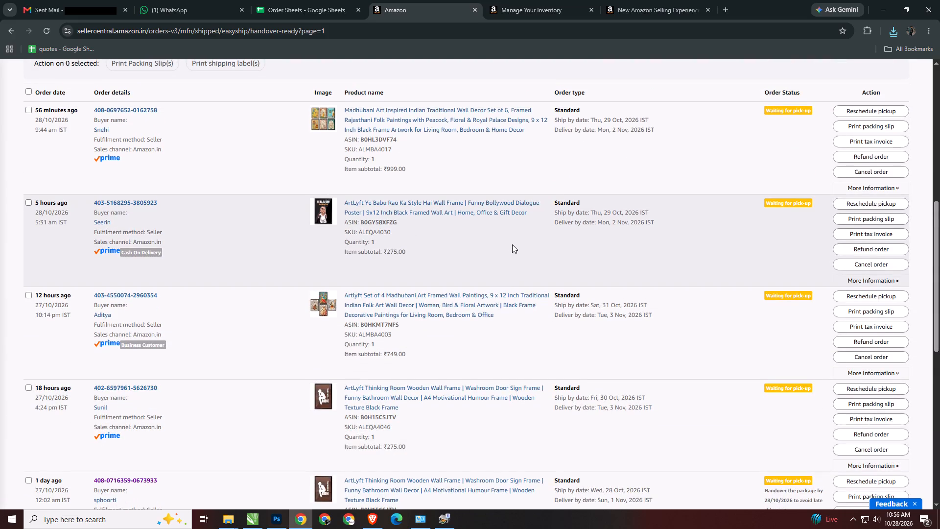
scroll(512, 245, "up", 2)
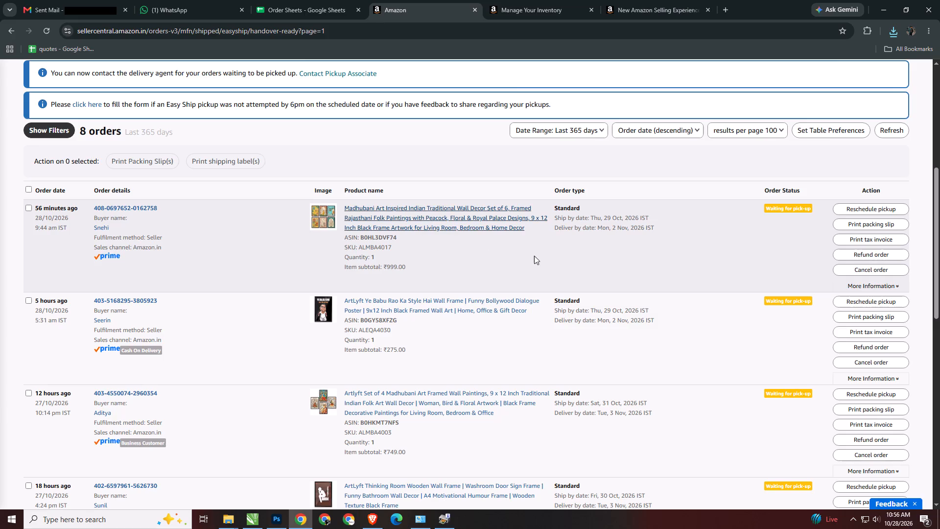
scroll(534, 270, "down", 2)
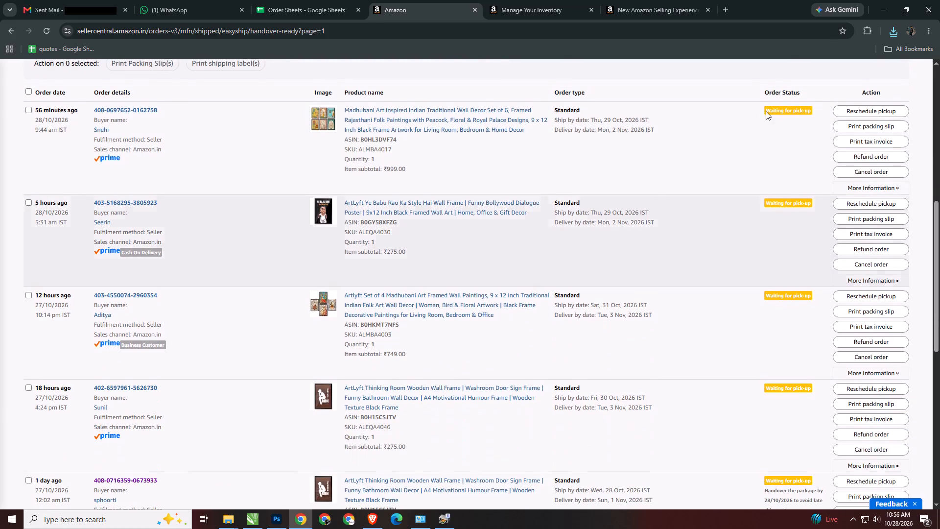
Show the downloaded label PDFs in the Downloads folder, check the anime, babu rao, bathroom quote and thinking room files, and refresh the view.
left_click(894, 29)
left_click(857, 73)
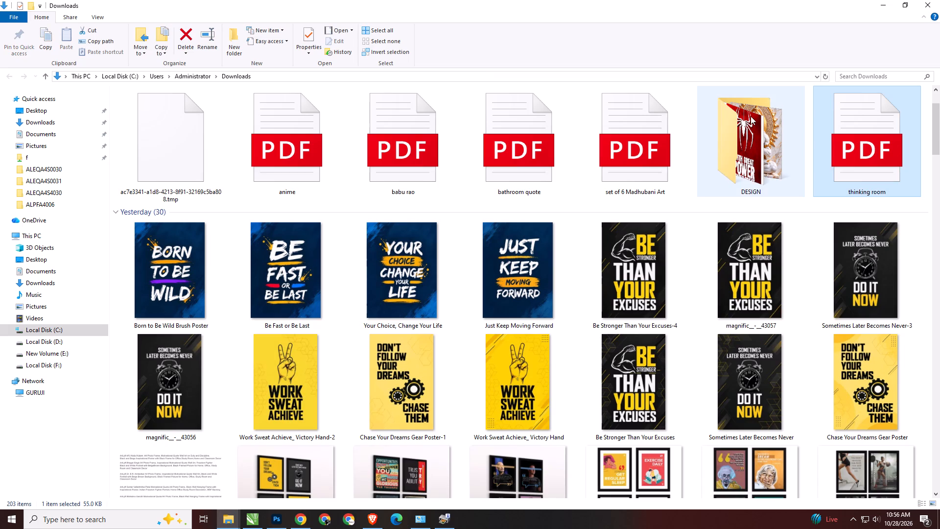
left_click(299, 183)
left_click(404, 152)
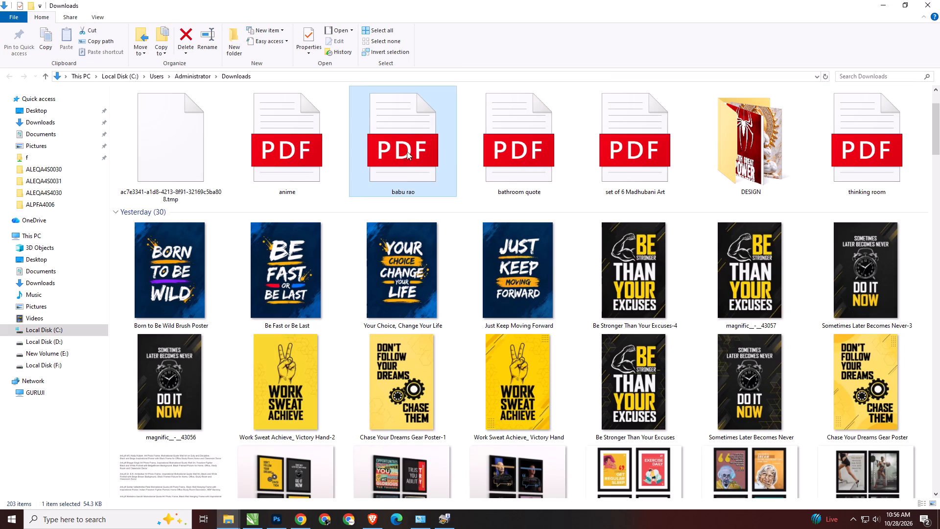
left_click(507, 152)
left_click(855, 146)
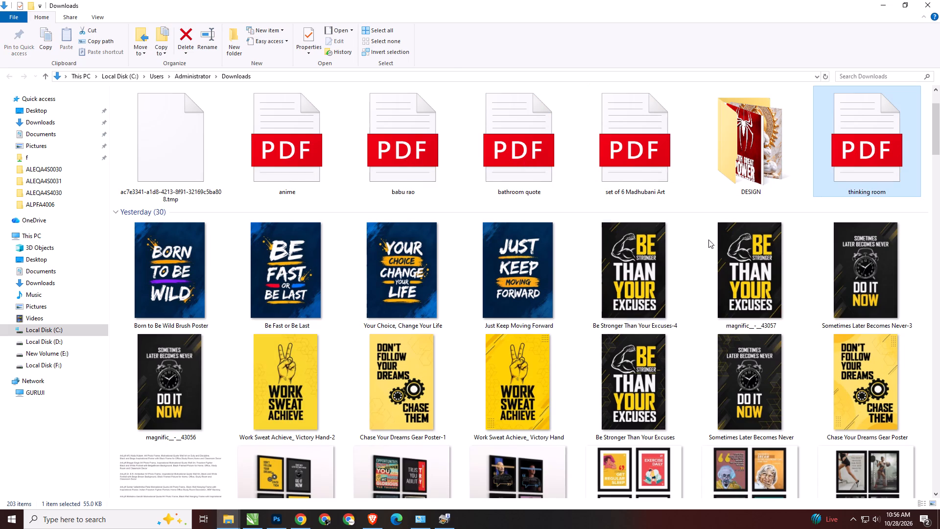
double_click(239, 203)
right_click(239, 203)
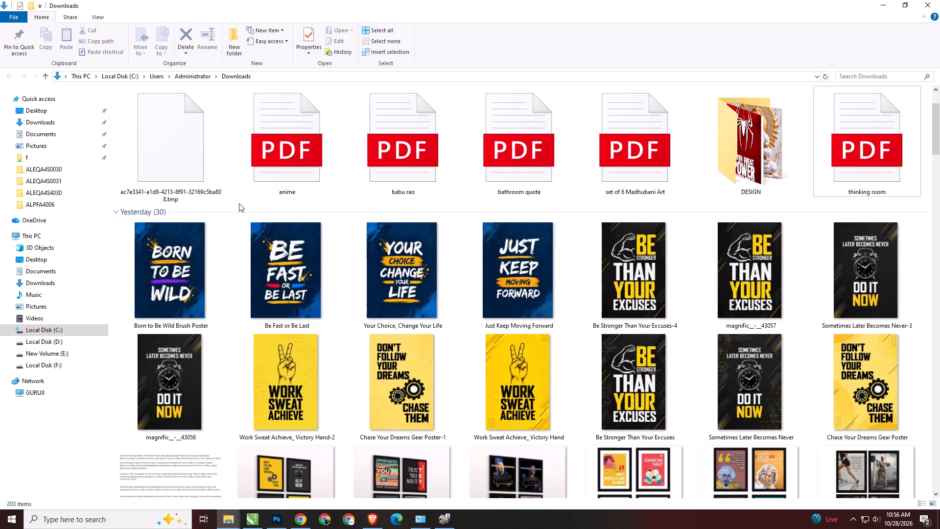
left_click(271, 244)
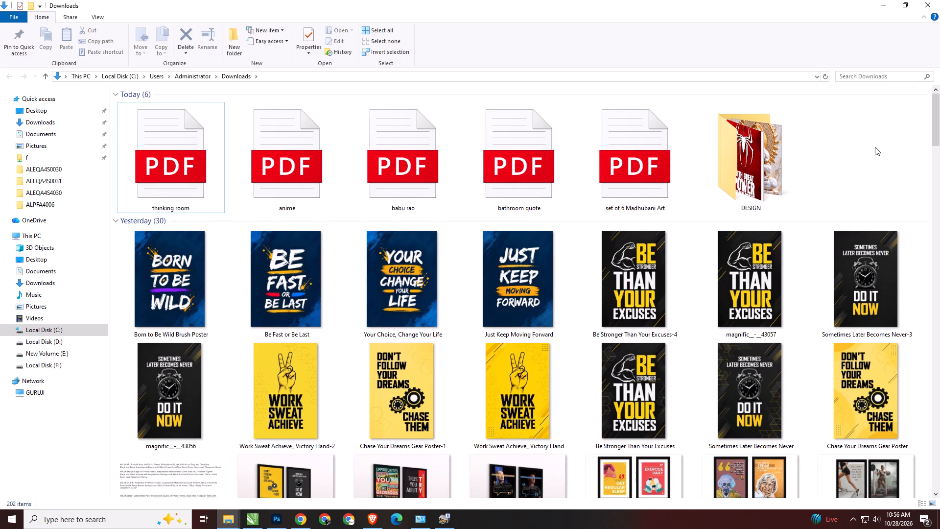
left_click(861, 149)
Switch to CorelDRAW X7 and create a new blank A4 document.
key("alt+Tab")
key("alt+Tab")
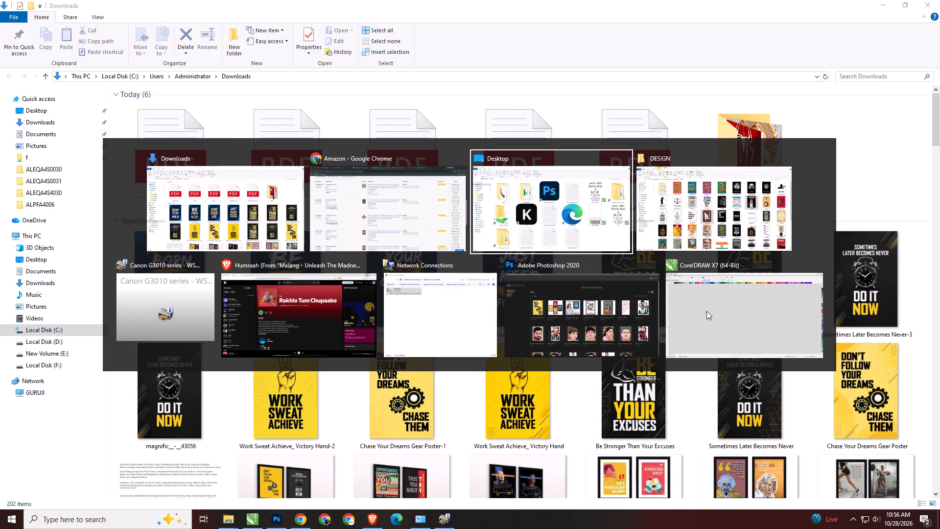
left_click(707, 312, "alt")
left_click(7, 27)
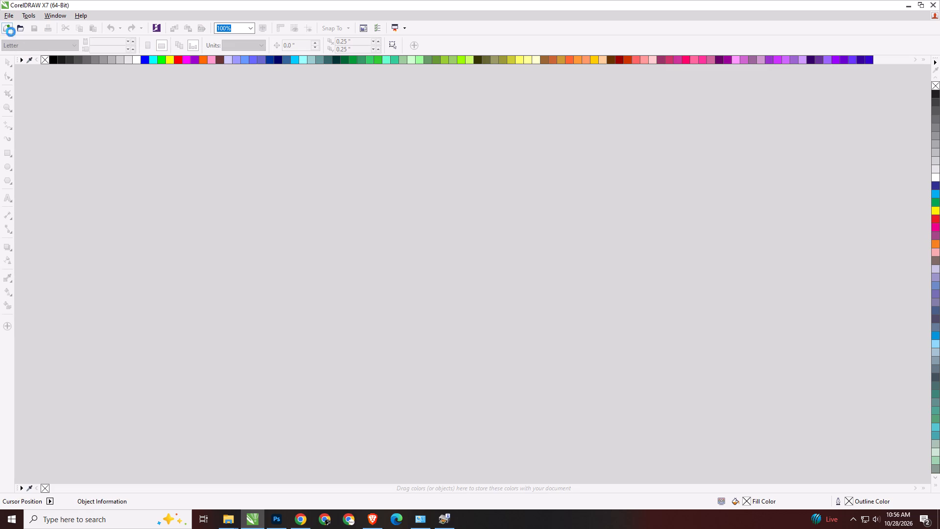
Check the Canon G3010 print job status and hide the status window again.
left_click(444, 523)
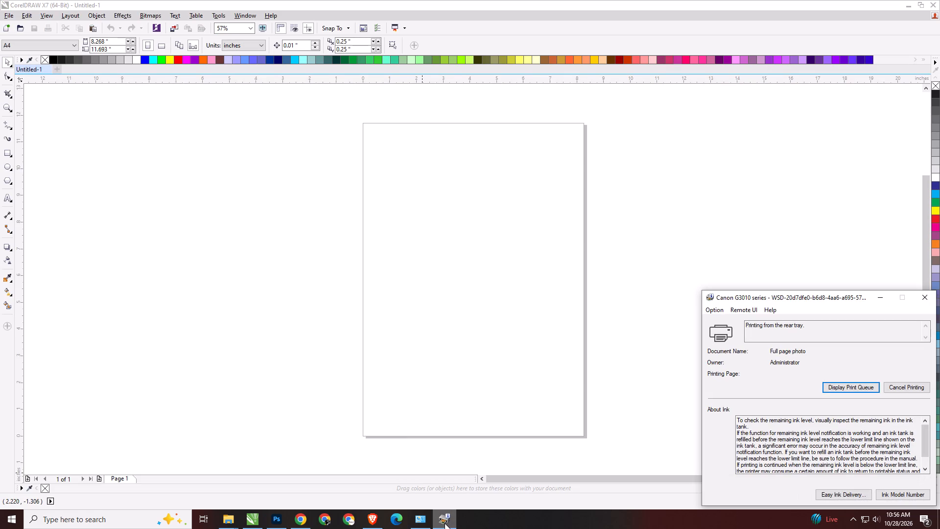
left_click(445, 523)
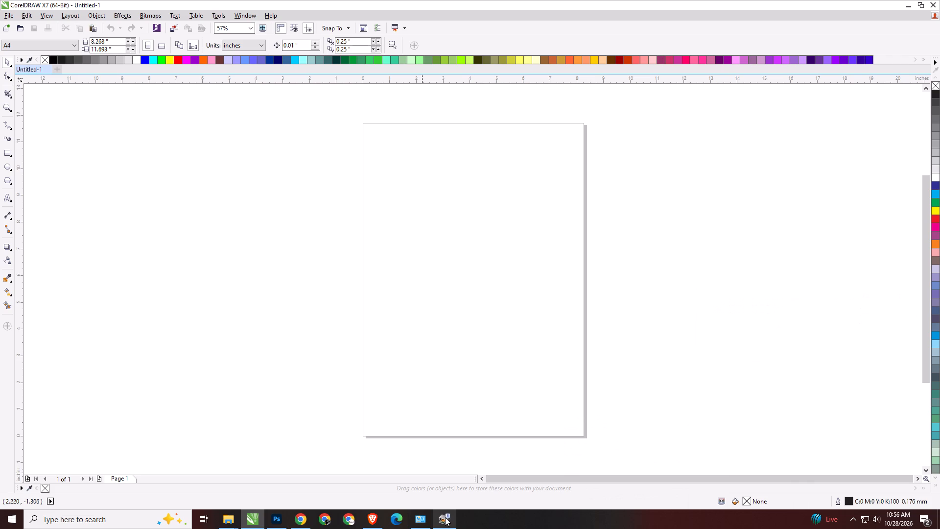
Set the blank A4 page to landscape orientation.
left_click(164, 47)
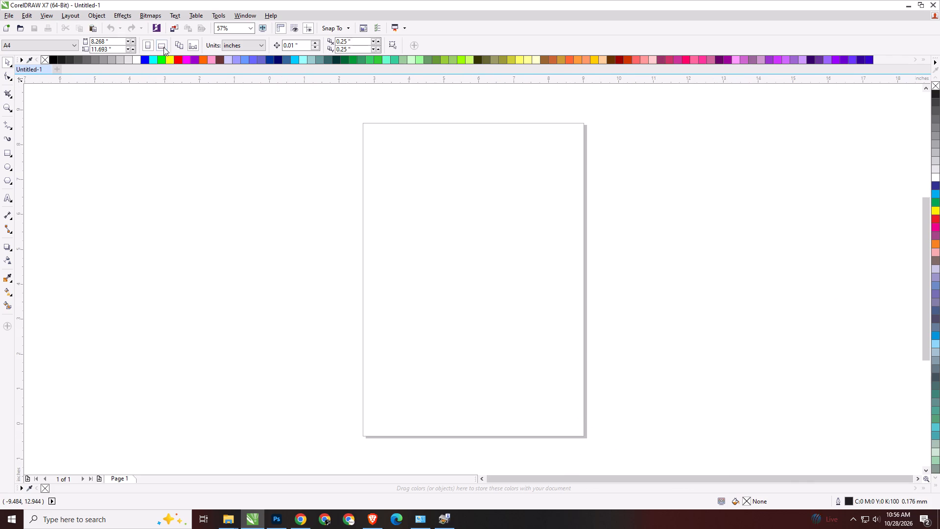
left_click(204, 223)
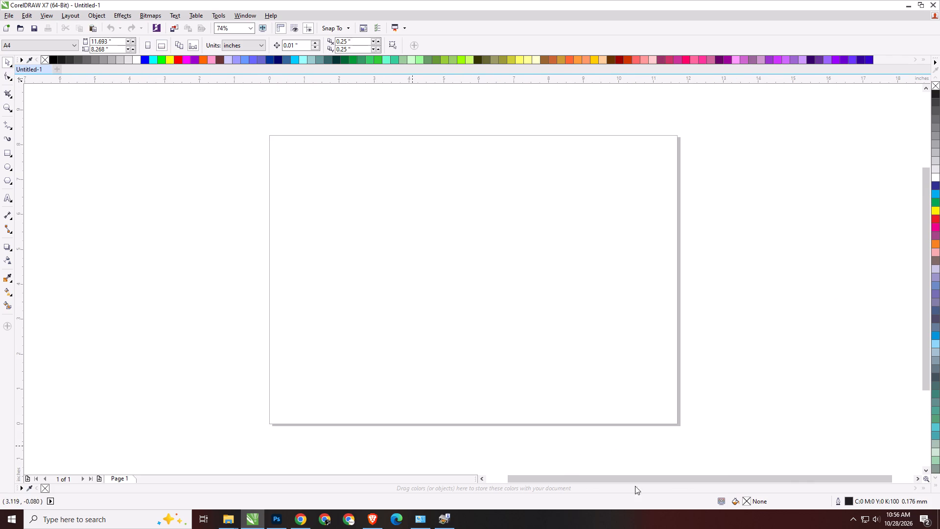
Check the Canon G3010 print job status and hide the status window again.
left_click(452, 524)
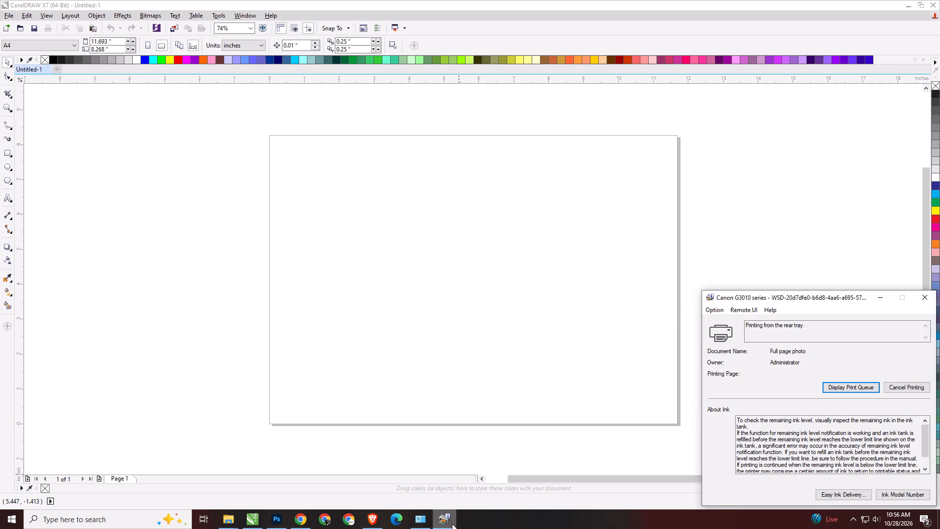
left_click(452, 524)
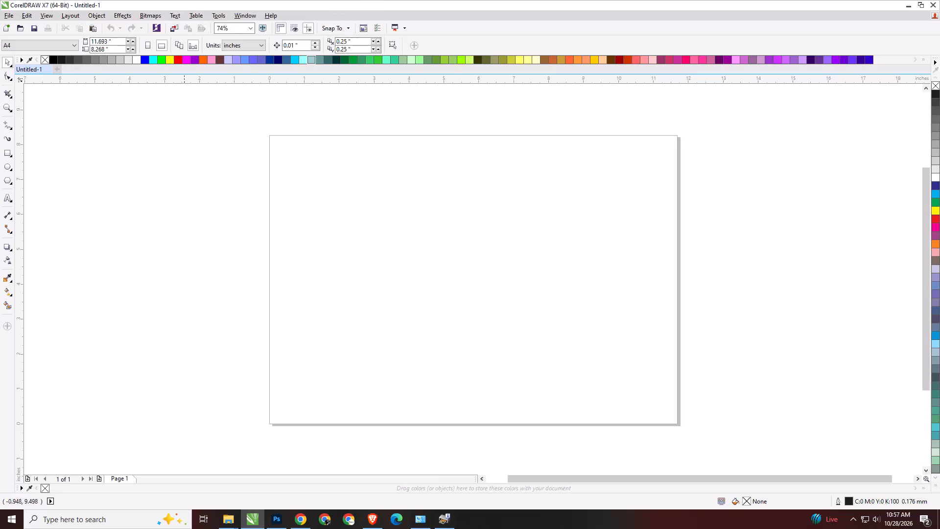
Add a rectangle matching the full page size, remove its outline, and deselect it.
double_click(5, 151)
key("space")
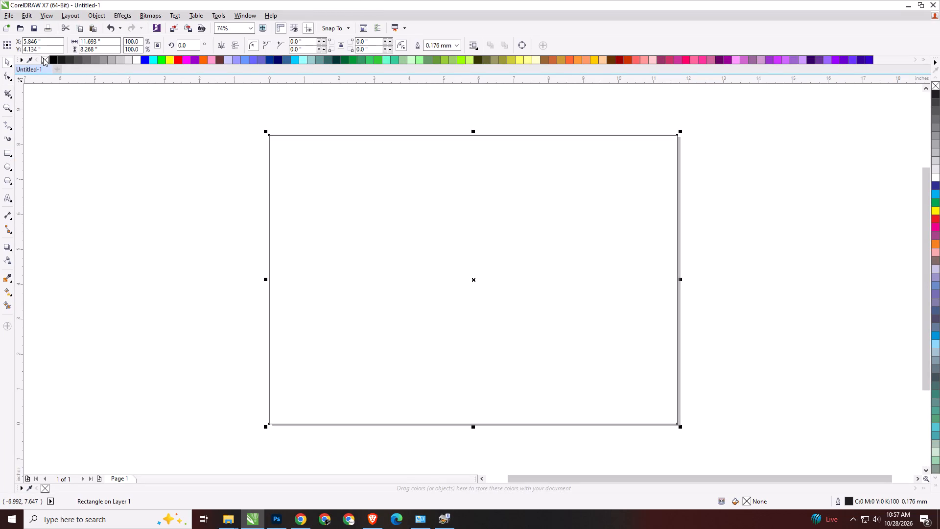
right_click(43, 58)
left_click(110, 178)
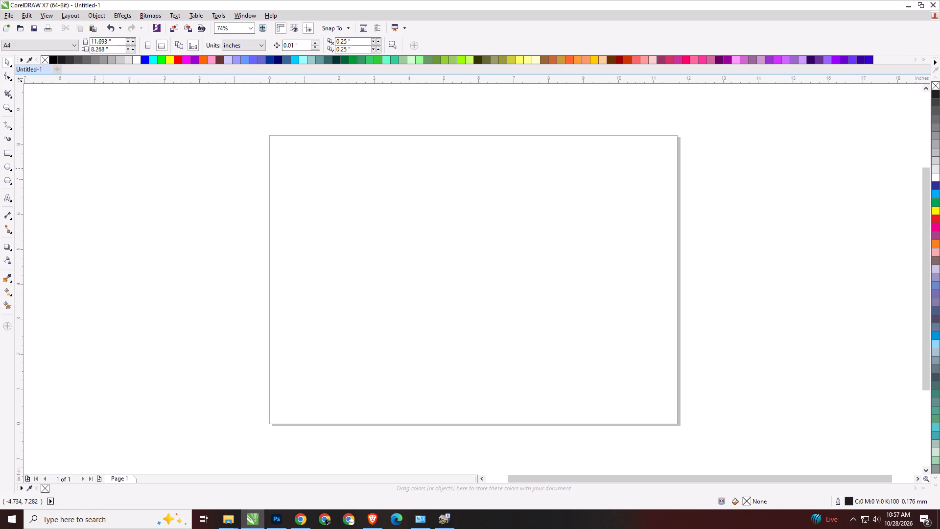
left_click(176, 184)
Import only the first page of the anime label PDF from the Downloads folder into the CorelDRAW document.
key("alt+Tab")
key("alt+Tab")
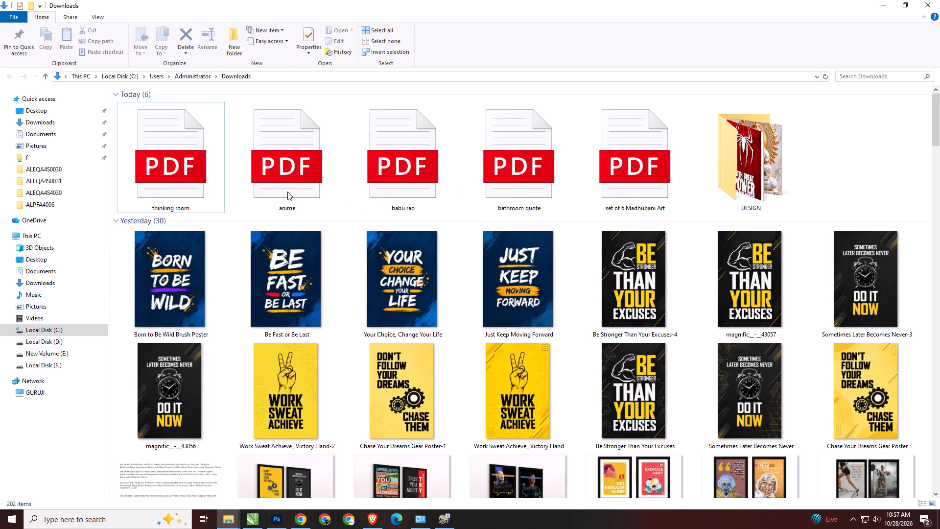
left_click_drag(282, 189, 337, 157)
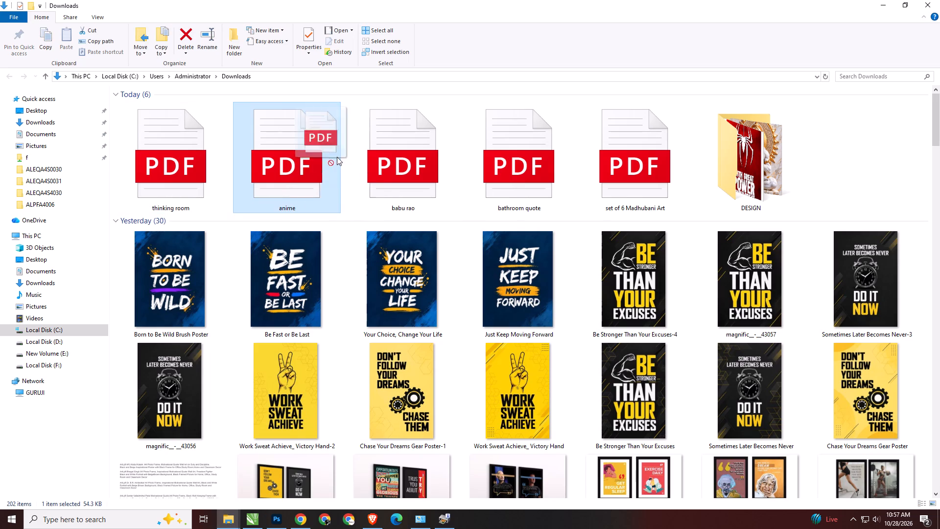
left_click_drag(337, 157, 345, 308)
key("alt+Tab")
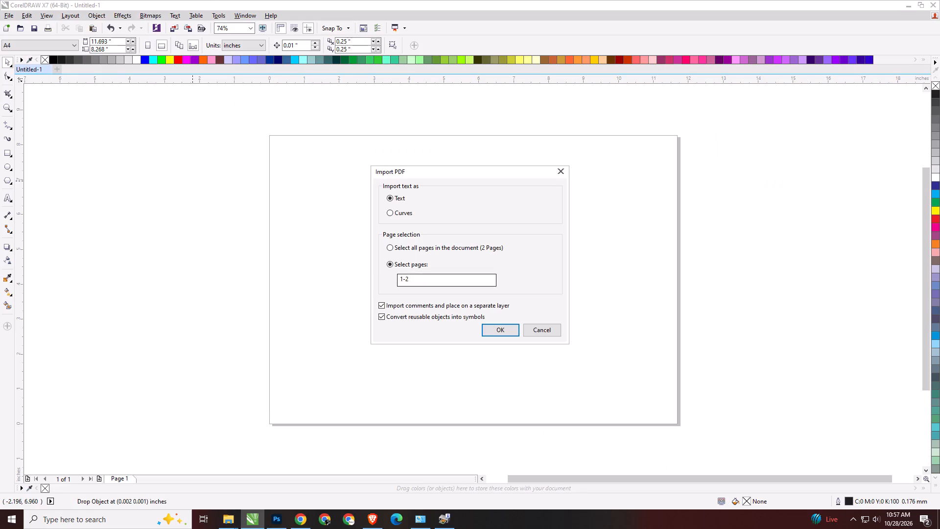
left_click(422, 281)
key("BackSpace")
key("Return")
Scale the anime shipping label to 7 inches high, centre it on the page, and shift it into the page's left half.
left_click(103, 48)
key("ctrl+a")
key("7")
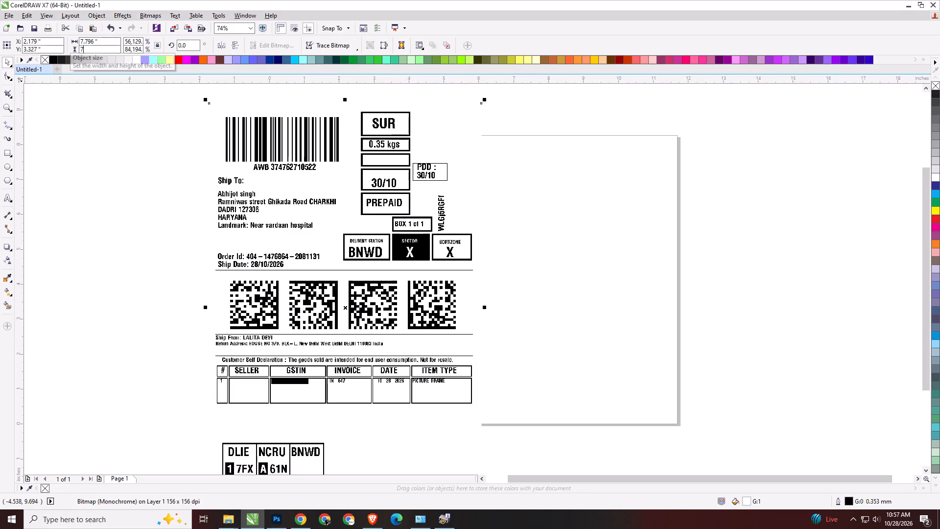
key("Return")
key("p")
left_click_drag(422, 254, 333, 258)
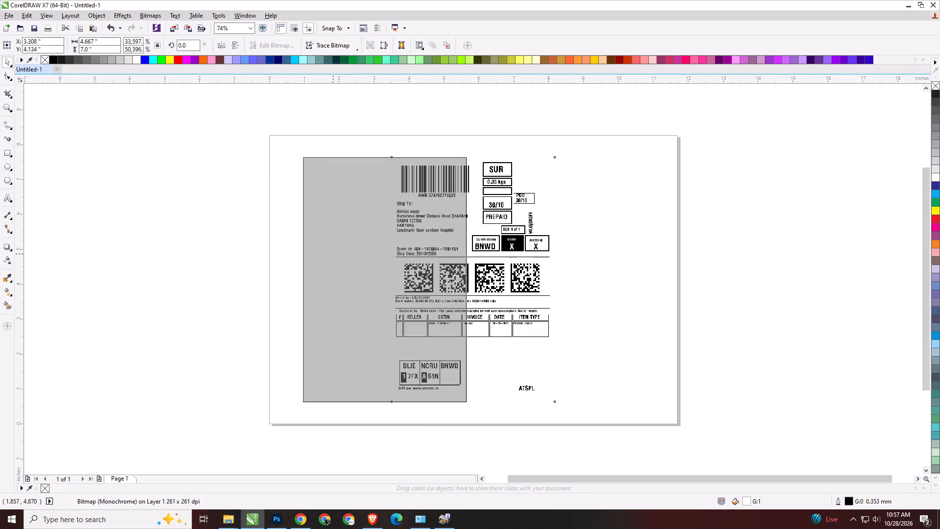
left_click_drag(333, 258, 319, 262)
left_click(196, 259)
Import only the first page of the babu rao label PDF from the Downloads folder into the same document.
key("alt+Tab")
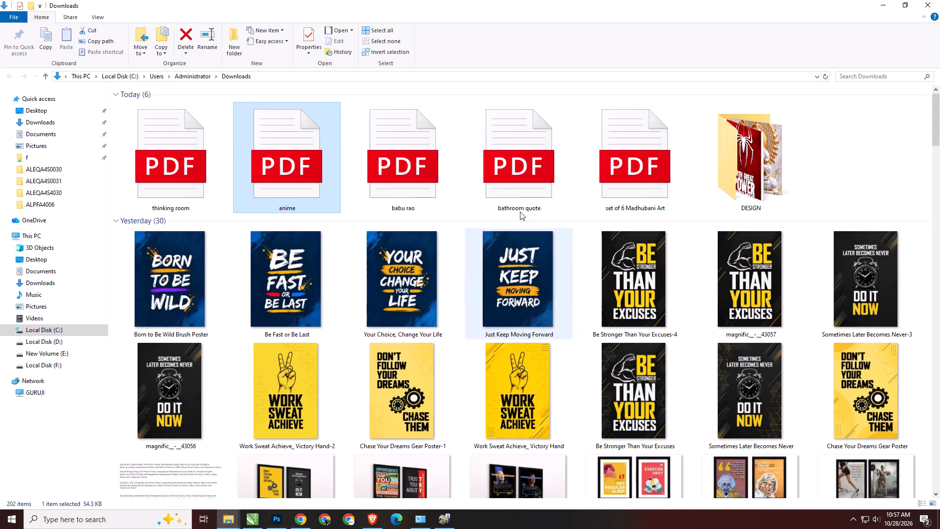
left_click_drag(399, 164, 577, 291)
key("alt+Tab")
left_click(477, 289)
left_click(479, 280)
key("BackSpace")
key("Return")
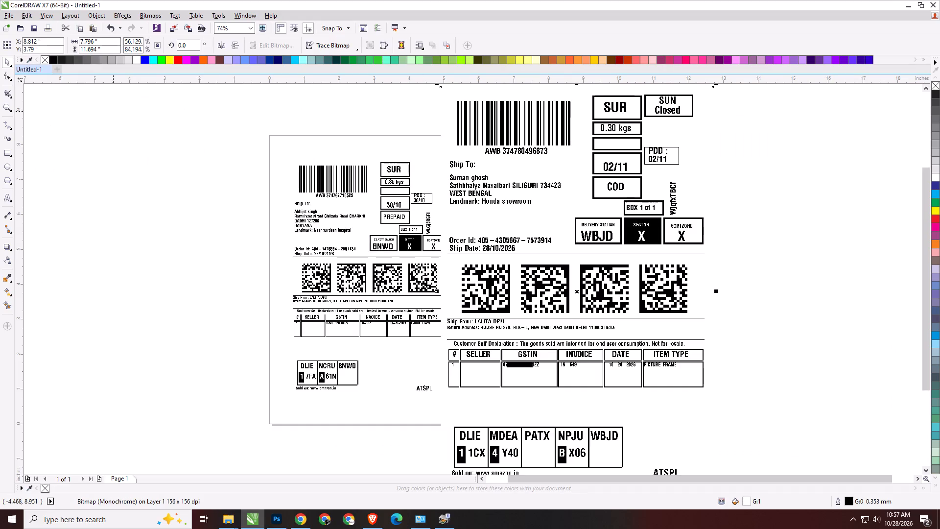
left_click(105, 47)
key("ctrl+a")
key("7")
key("Return")
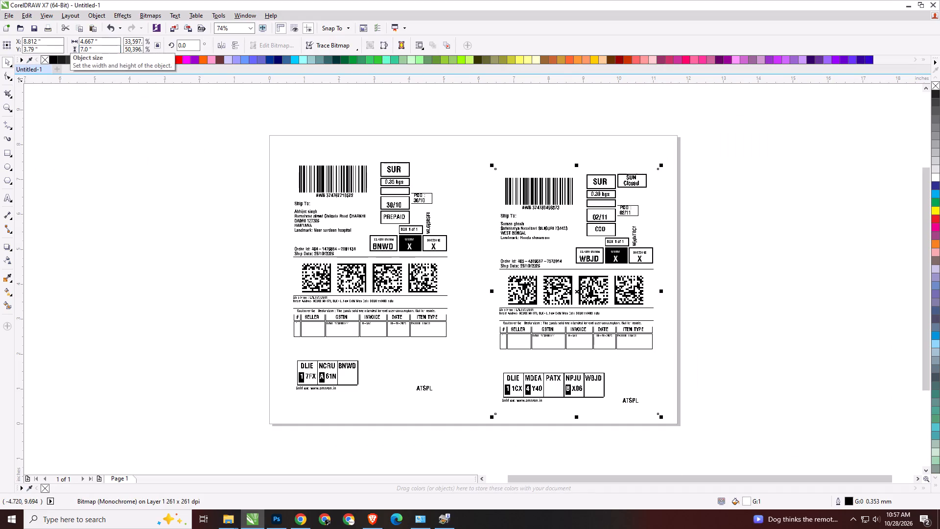
key("p")
left_click_drag(486, 345, 590, 344)
left_click_drag(596, 372, 591, 372)
Group the two shipping labels and centre the group on the page.
left_click(402, 361, "shift")
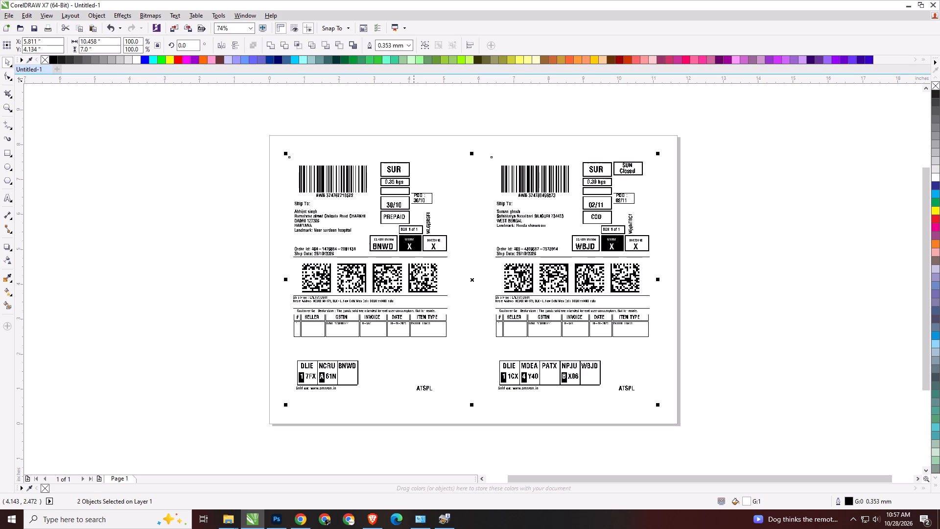
key("ctrl+g")
key("p")
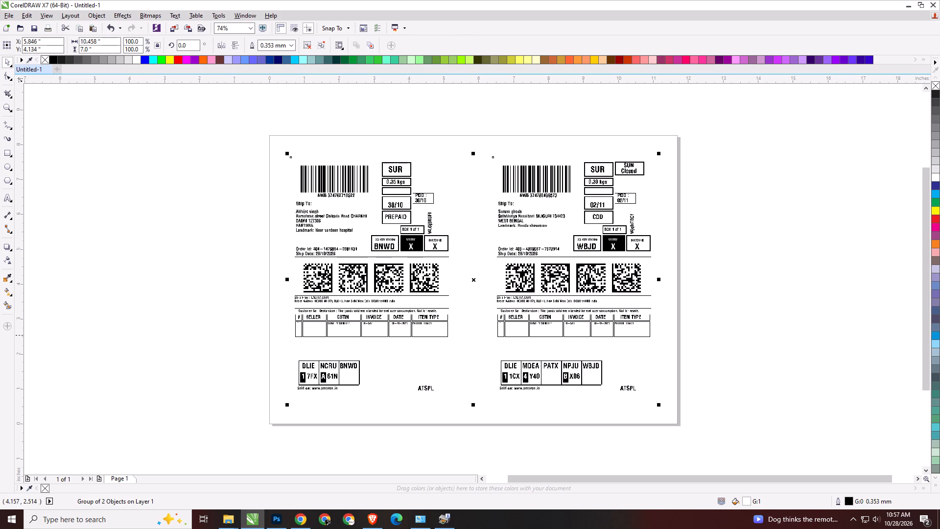
Select everything on the page, print only the selection on the Canon LBP2900, and return to the label document.
key("ctrl+a")
key("ctrl+p")
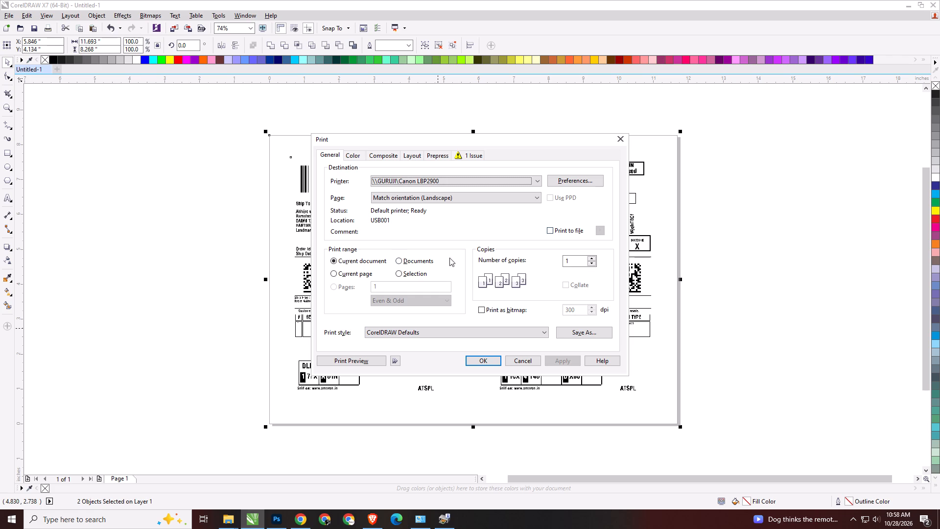
left_click(418, 275)
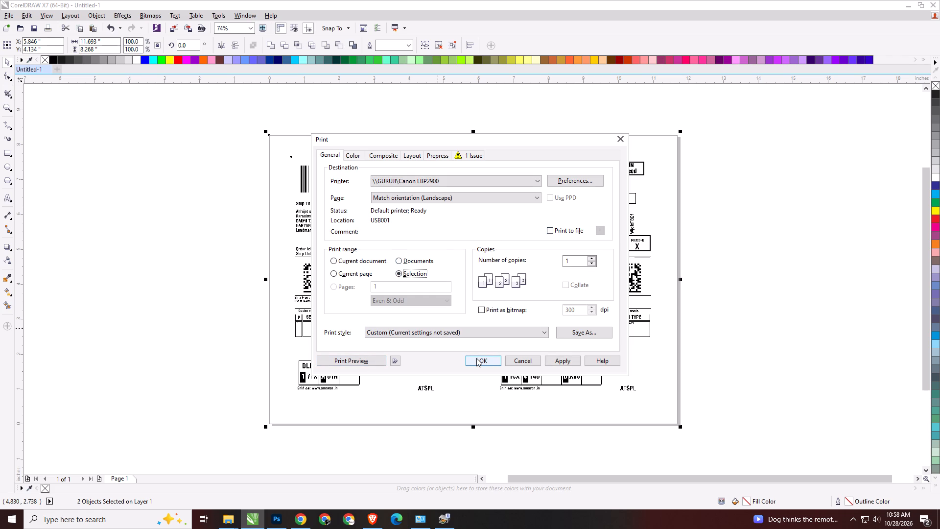
left_click(477, 358)
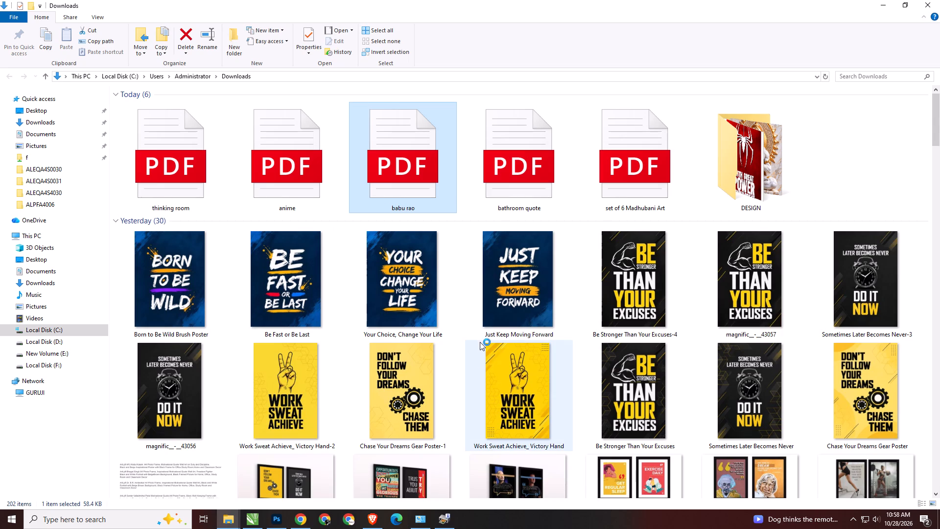
key("alt+Tab")
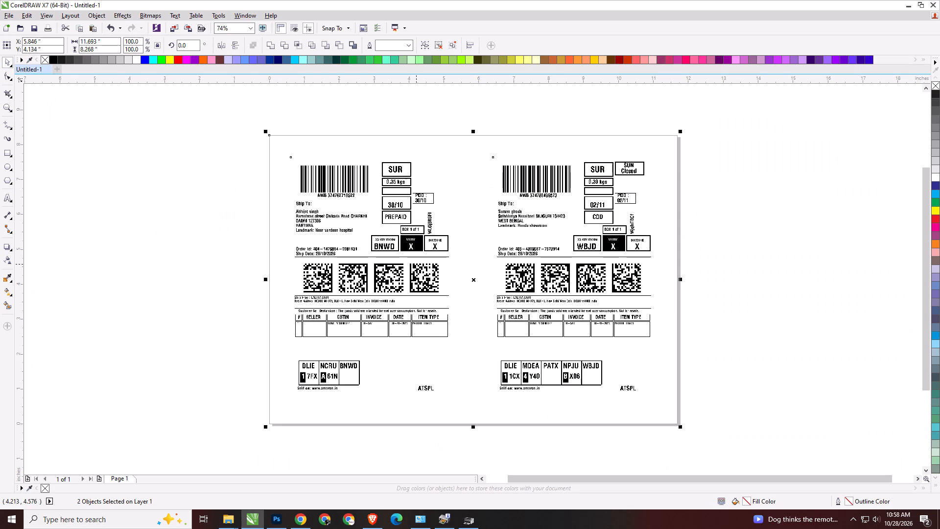
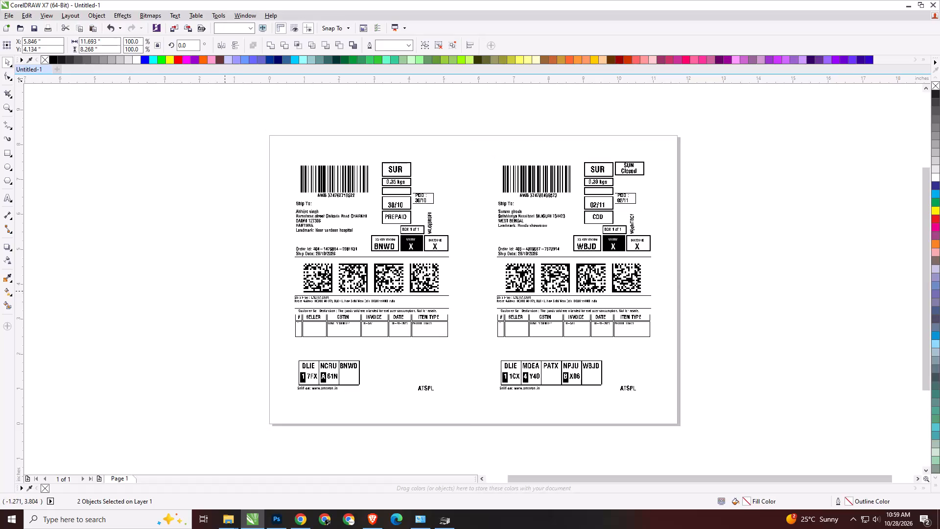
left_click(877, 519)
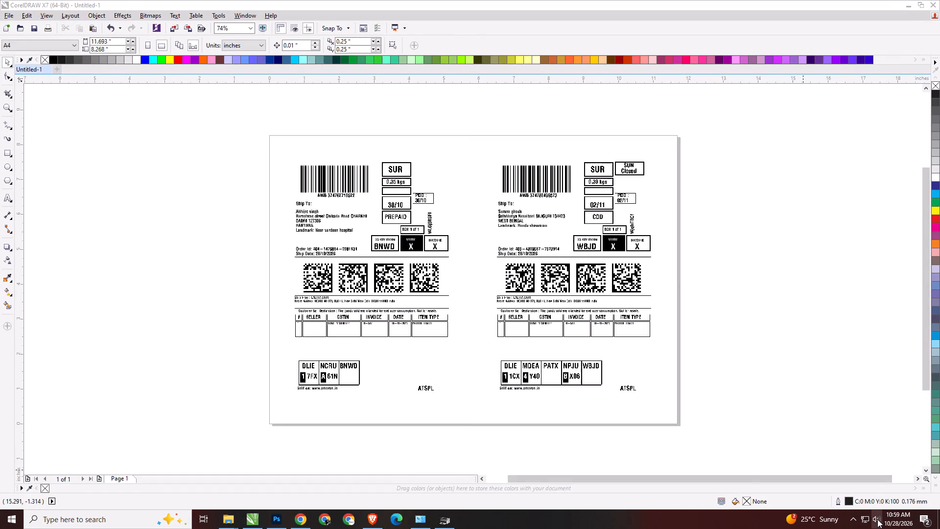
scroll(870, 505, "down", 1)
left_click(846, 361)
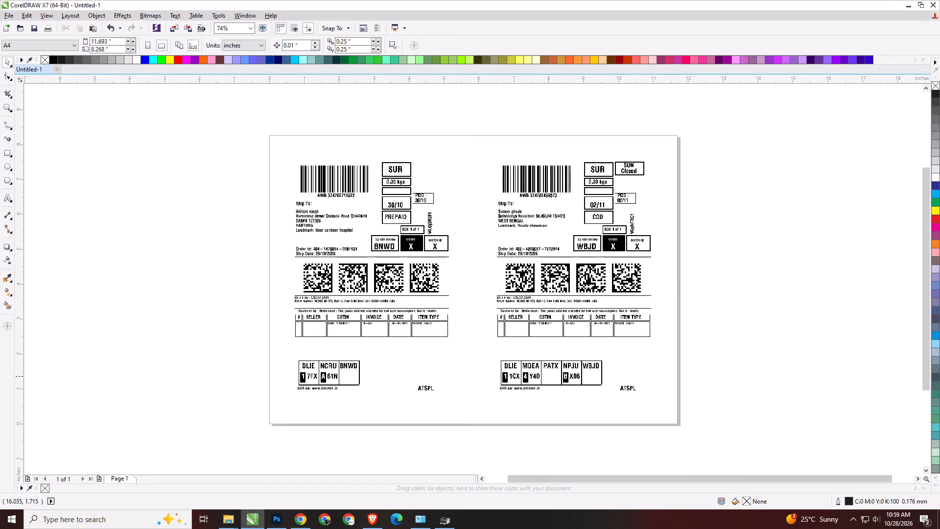
Delete the group of two printed shipping labels from the page.
left_click(625, 361)
key("Delete")
left_click(766, 340)
Import only the first page of the thinking room label PDF from the Downloads folder into the emptied document.
key("alt+Tab")
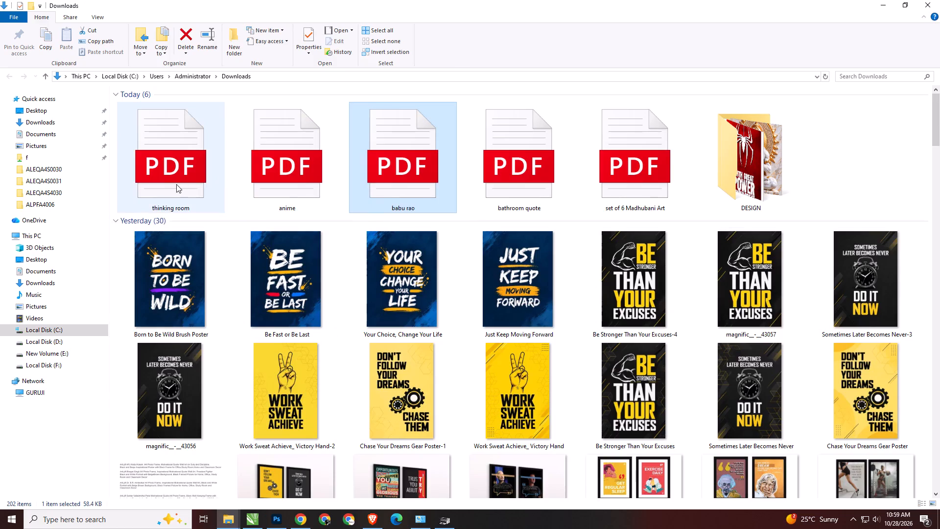
left_click_drag(176, 184, 620, 307)
key("alt+Tab")
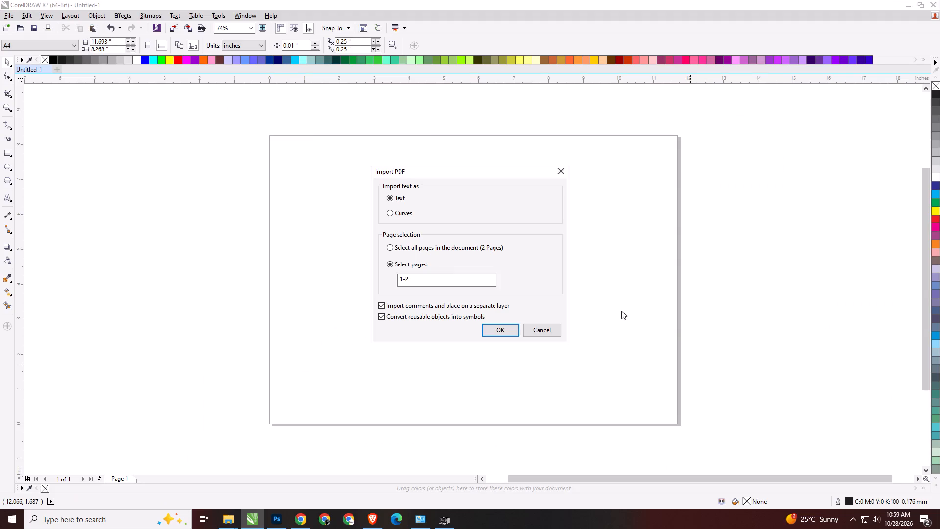
left_click(451, 280)
key("BackSpace")
key("Return")
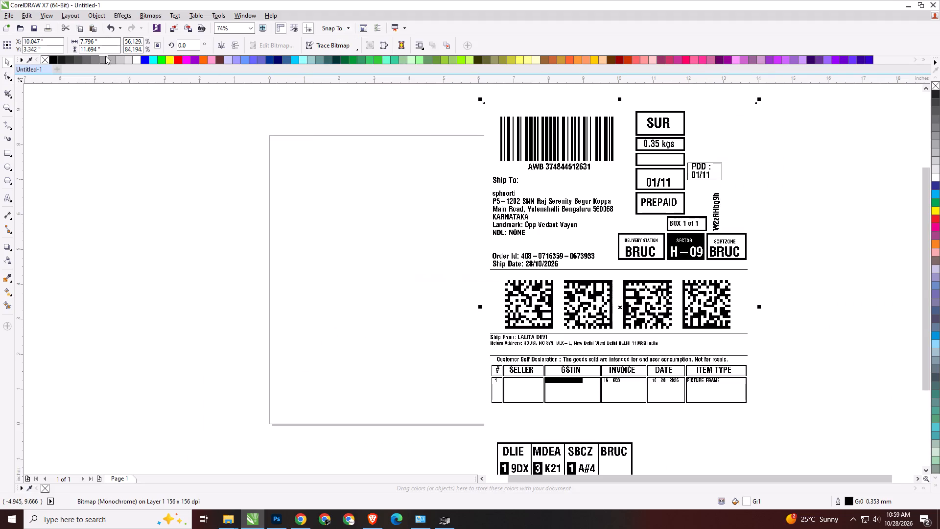
Scale the thinking room shipping label to 7 inches high, centre it on the page, and shift it into the page's left half.
left_click(109, 50)
key("ctrl+a")
key("7")
key("Return")
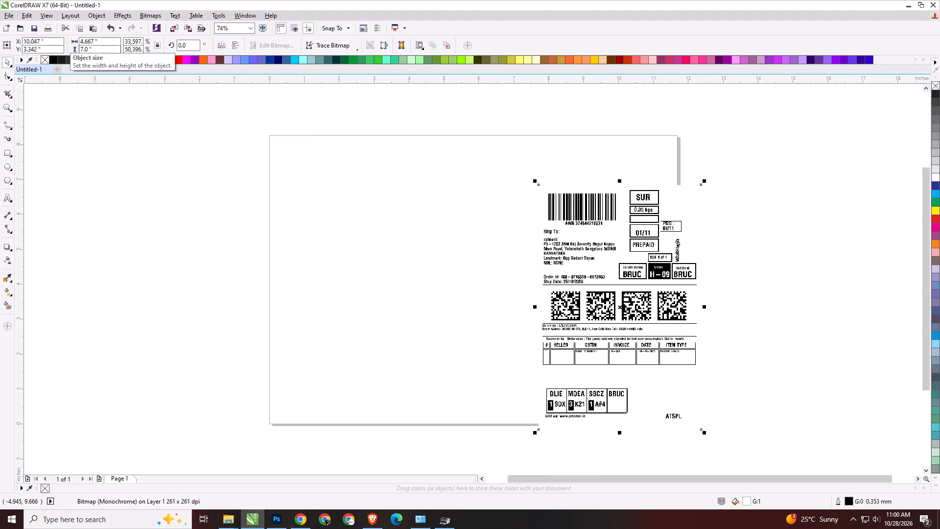
key("p")
left_click_drag(499, 286, 402, 289)
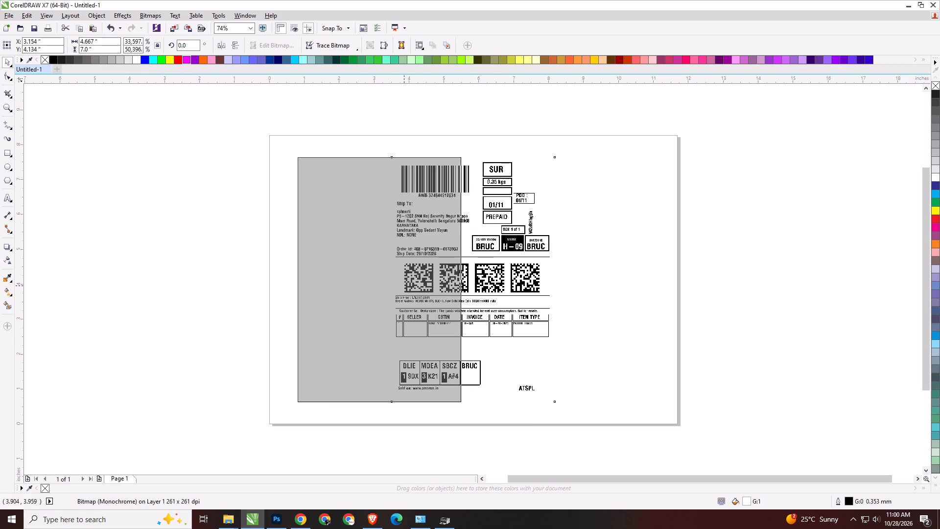
left_click_drag(402, 289, 394, 290)
left_click(176, 271)
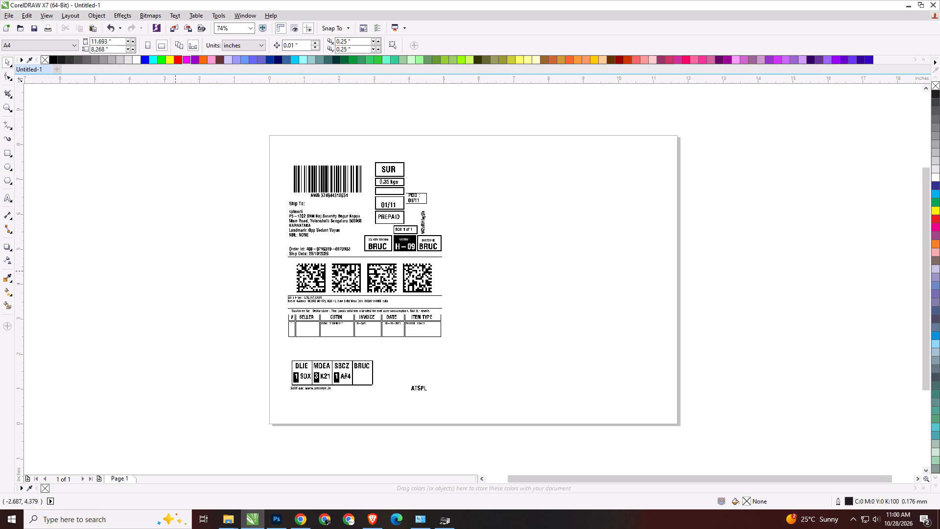
left_click(121, 216)
Import only the first page of the bathroom quote label PDF from the Downloads folder into the same document.
key("alt+Tab")
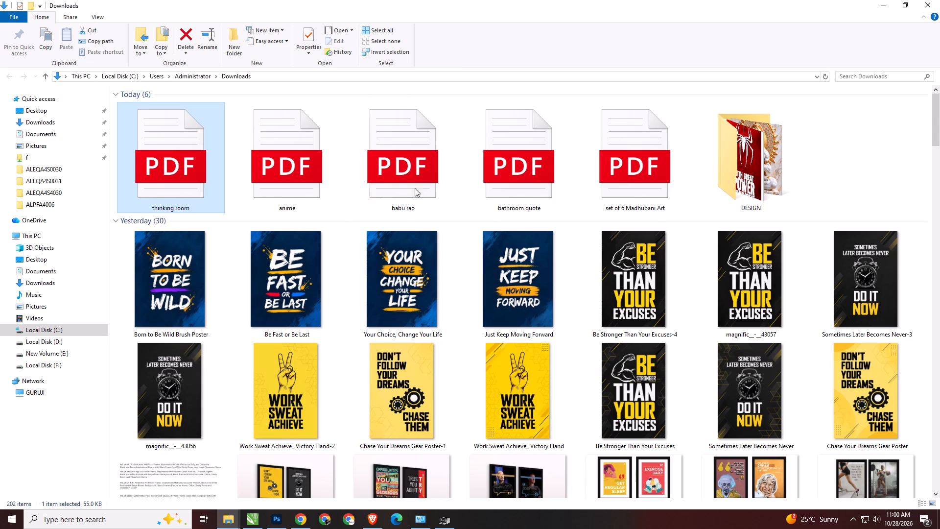
left_click_drag(511, 191, 542, 179)
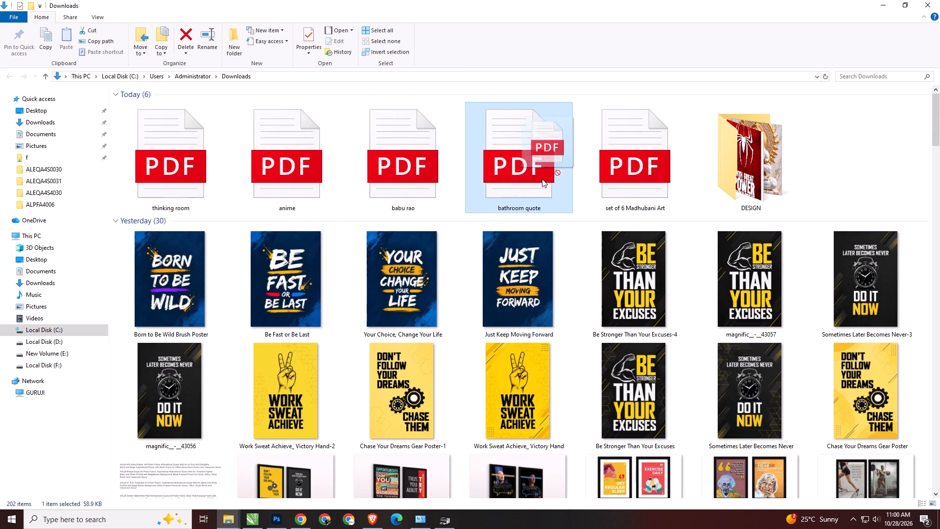
left_click_drag(542, 179, 558, 293)
key("alt+Tab")
left_click(464, 277)
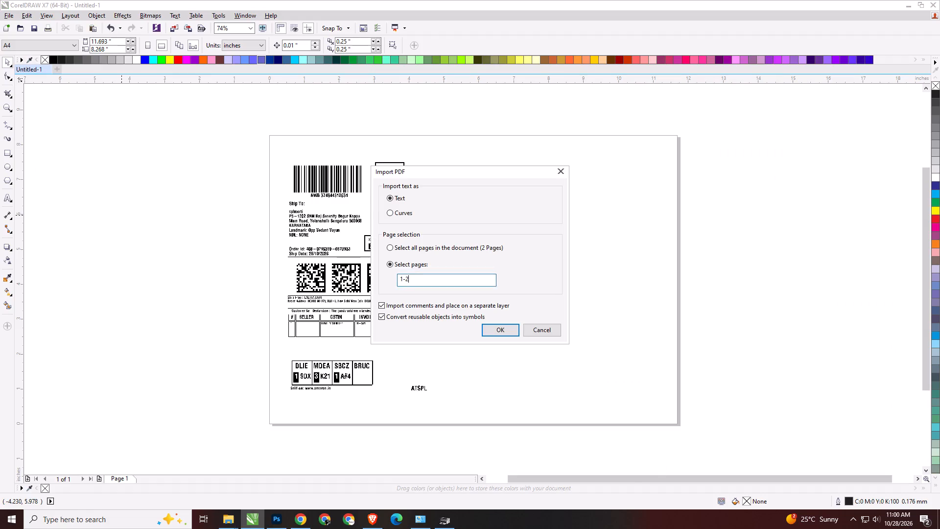
key("BackSpace")
key("Return")
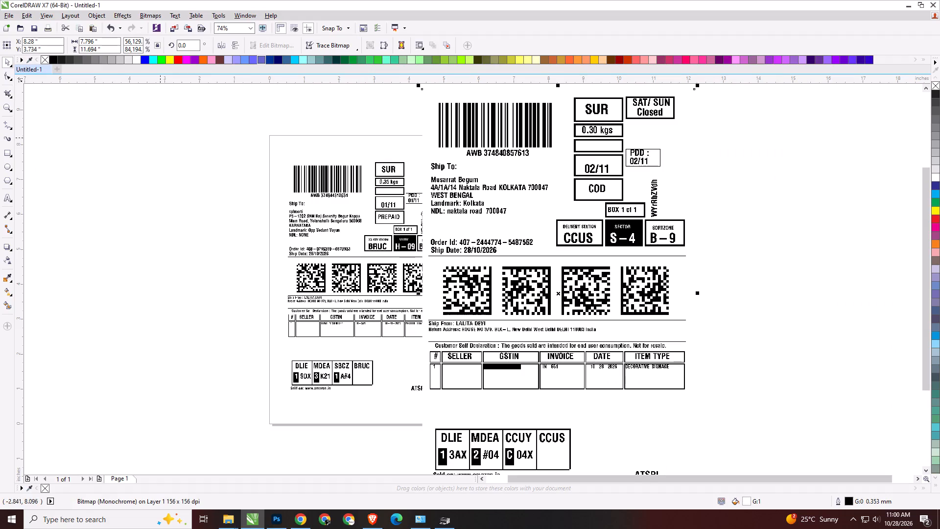
Scale the bathroom quote shipping label to 7 inches high, centre it on the page, and shift it into the page's right half.
left_click(107, 51)
key("ctrl+a")
key("7")
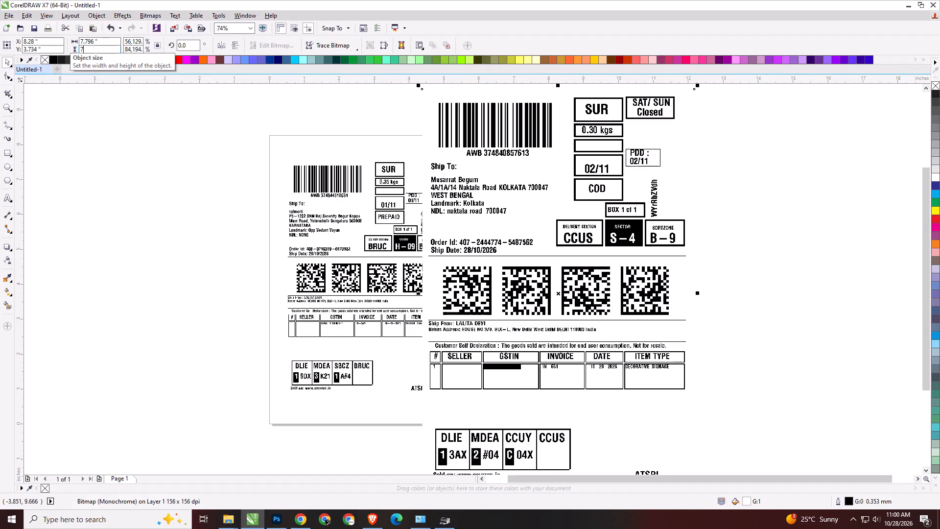
key("Return")
key("p")
left_click_drag(414, 304, 535, 313)
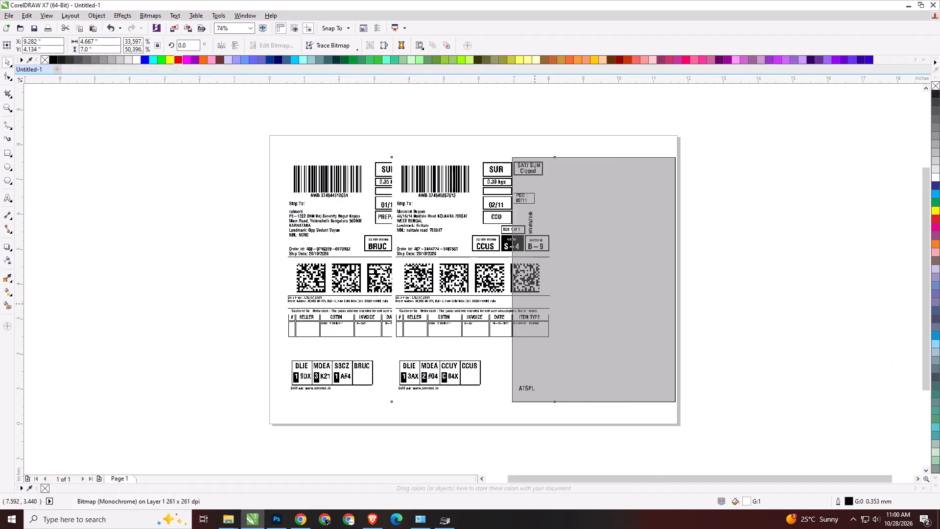
left_click_drag(535, 313, 523, 316)
left_click_drag(570, 302, 554, 306)
Align the two shipping labels level with each other, group them, and centre the group on the page.
left_click(398, 279, "shift")
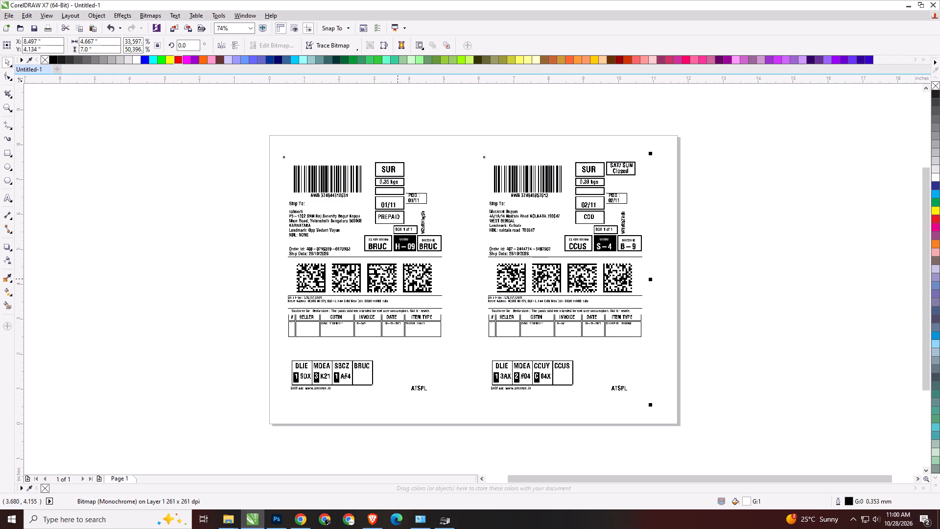
key("e")
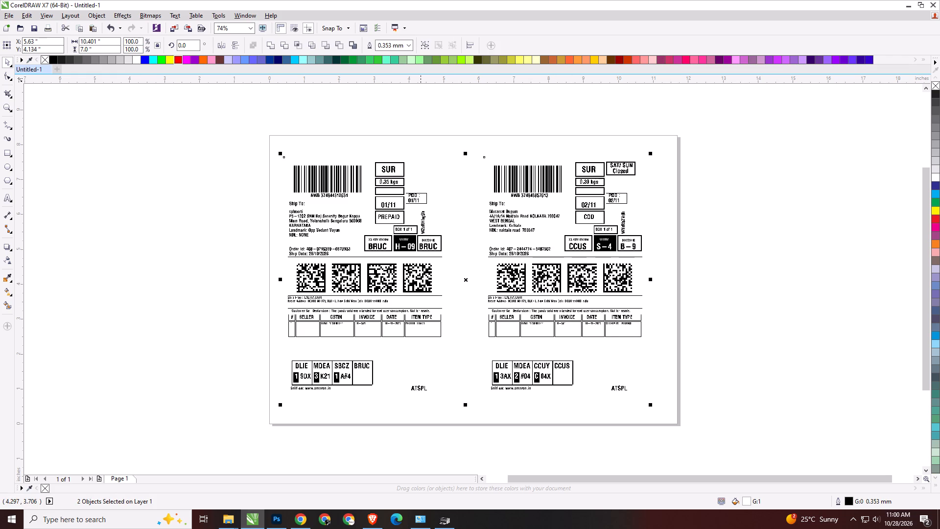
key("ctrl+g")
key("p")
Select everything on the page, print only the selection on the Canon LBP2900, and return to the label document.
key("ctrl+a")
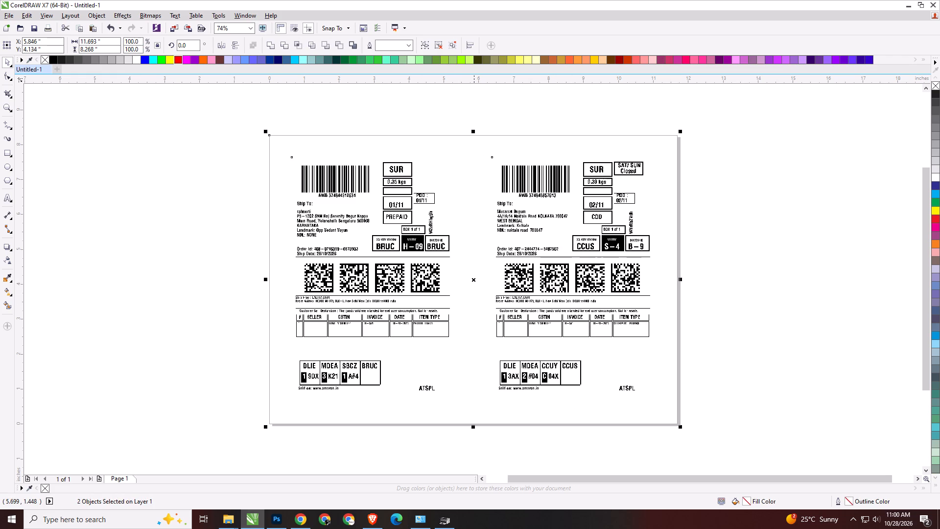
key("ctrl+p")
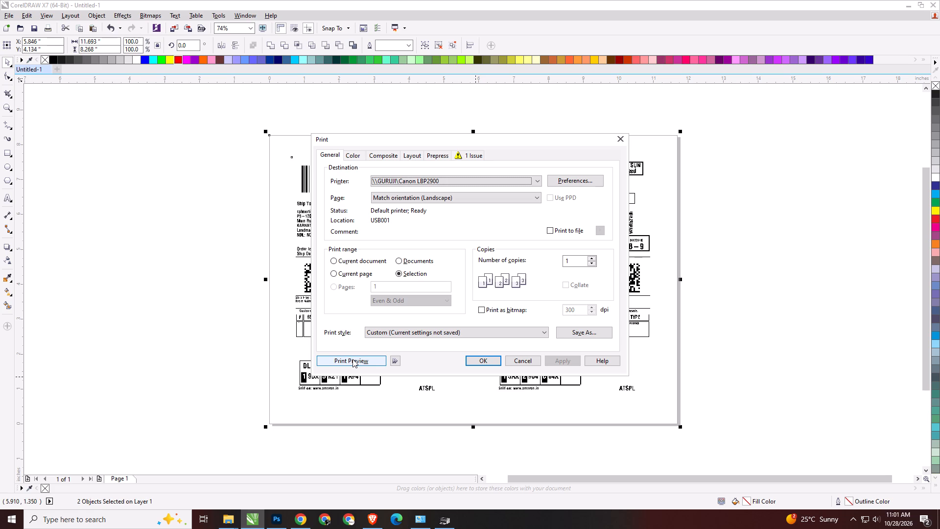
left_click(473, 359)
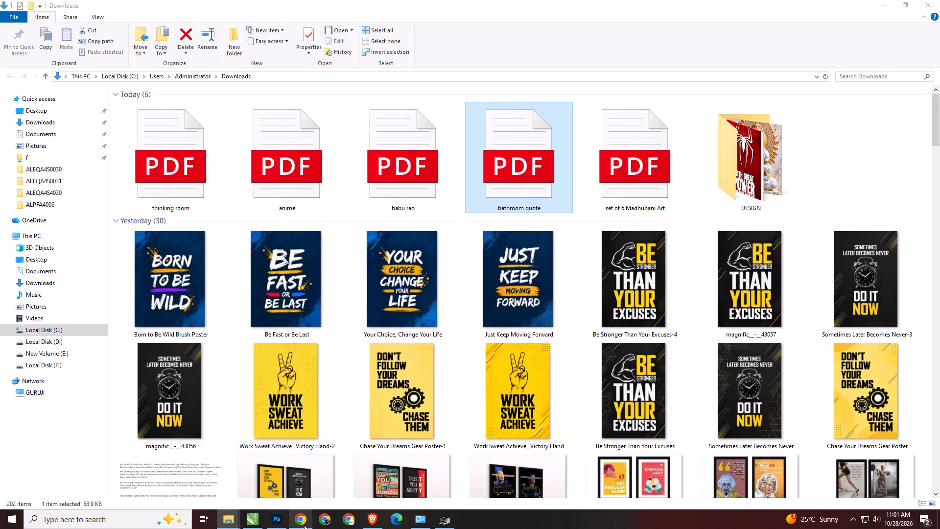
left_click(256, 520)
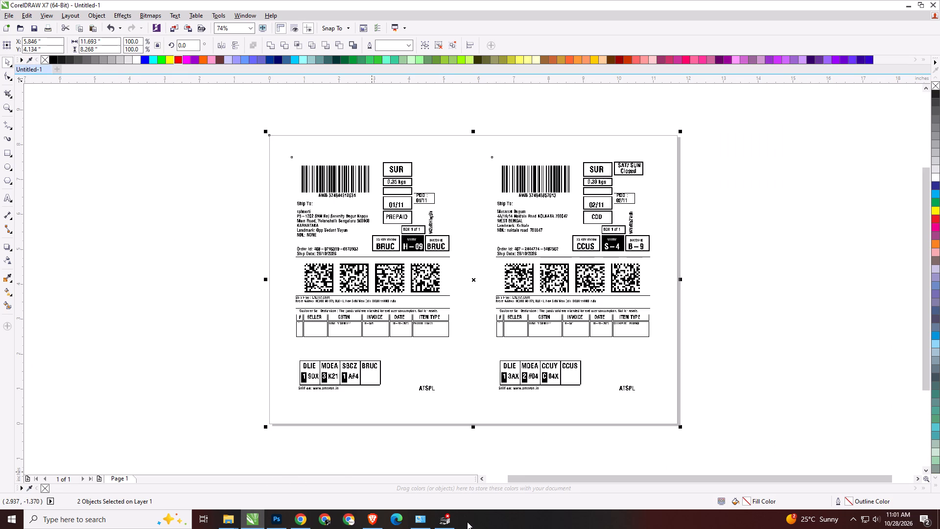
Check the Canon LBP2900's status, reselect everything on the page, print it again, and return to the label document.
left_click(453, 523)
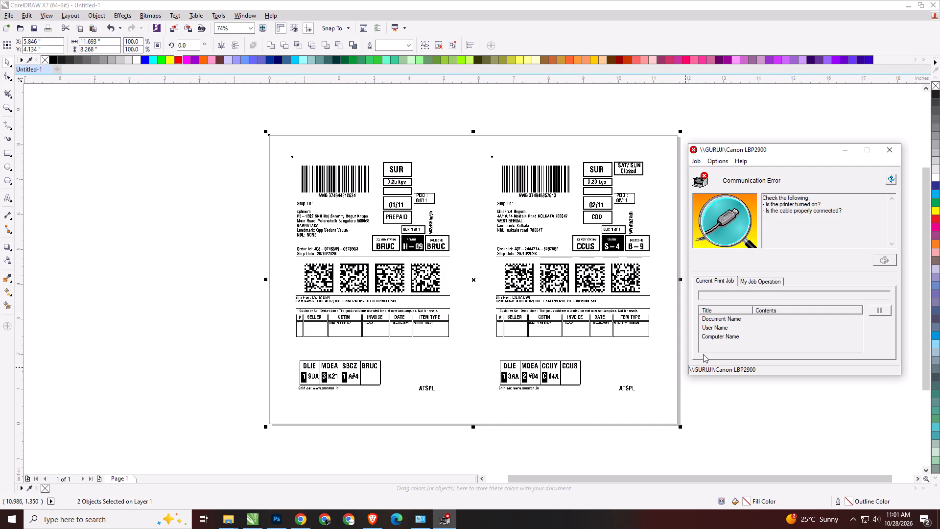
left_click(894, 149)
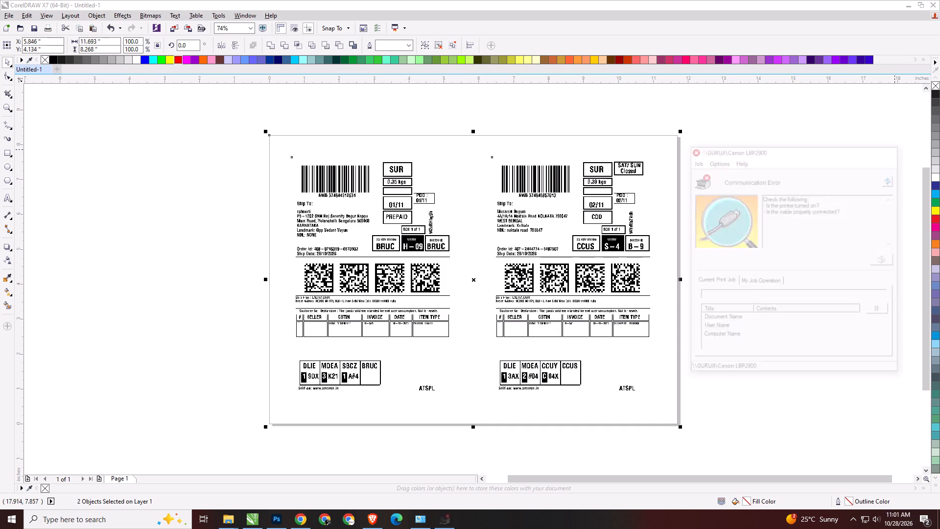
key("ctrl+p")
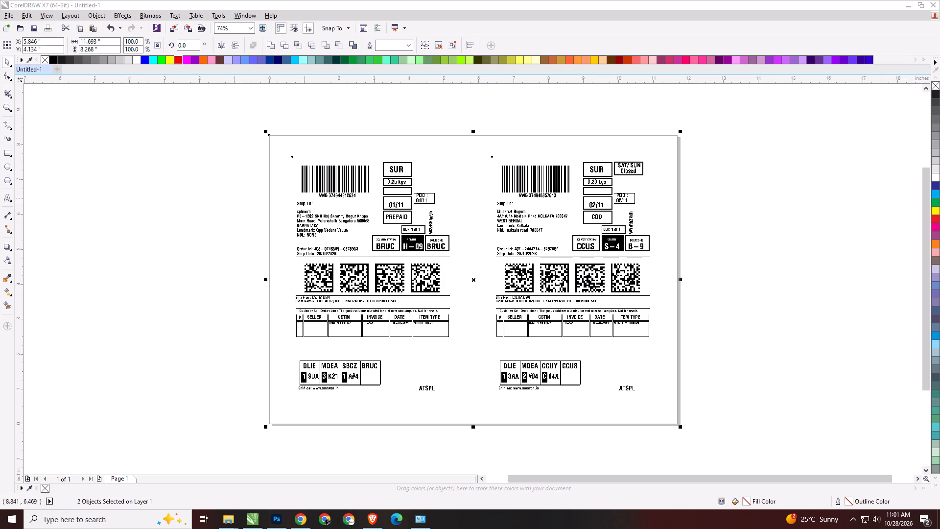
left_click(721, 233)
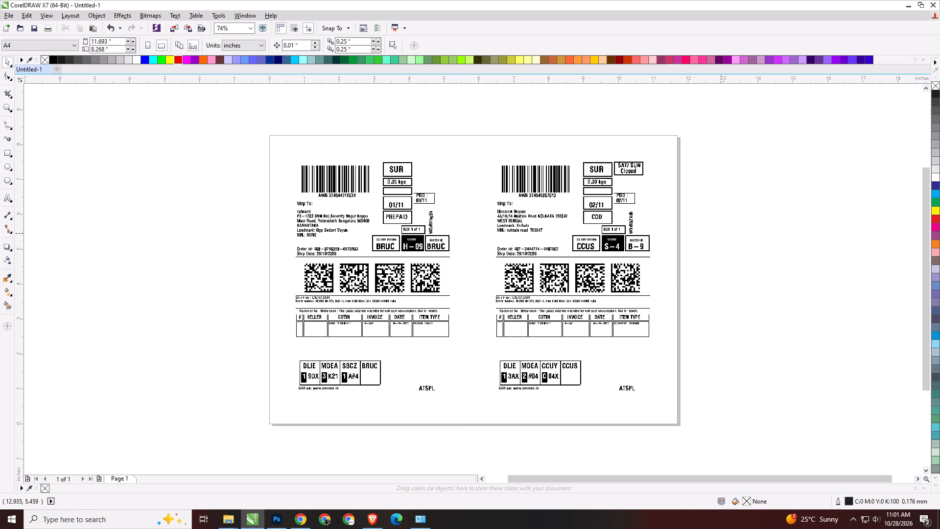
key("ctrl+a")
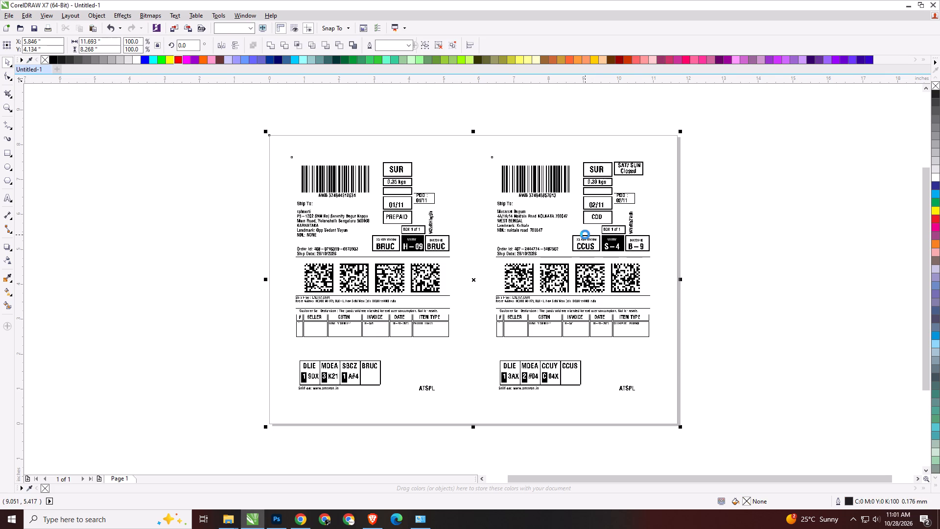
key("ctrl+p")
left_click(491, 359)
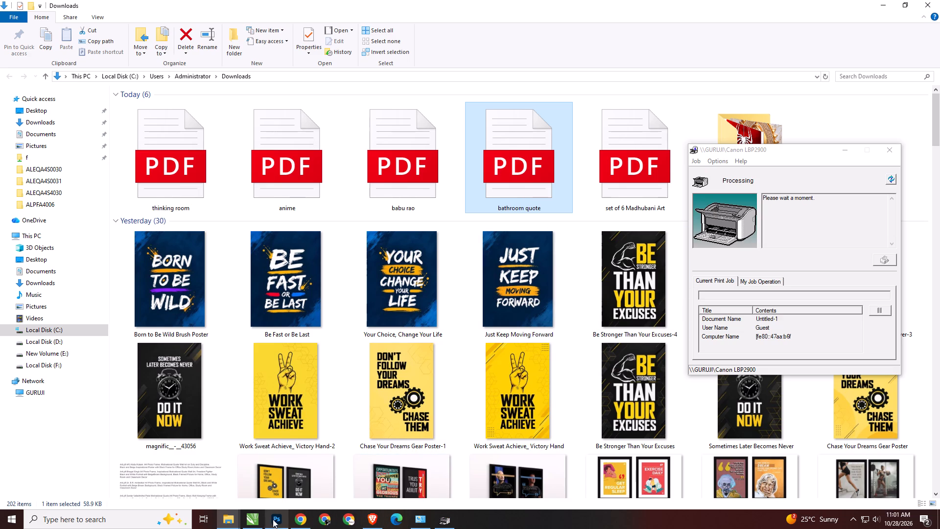
left_click(255, 521)
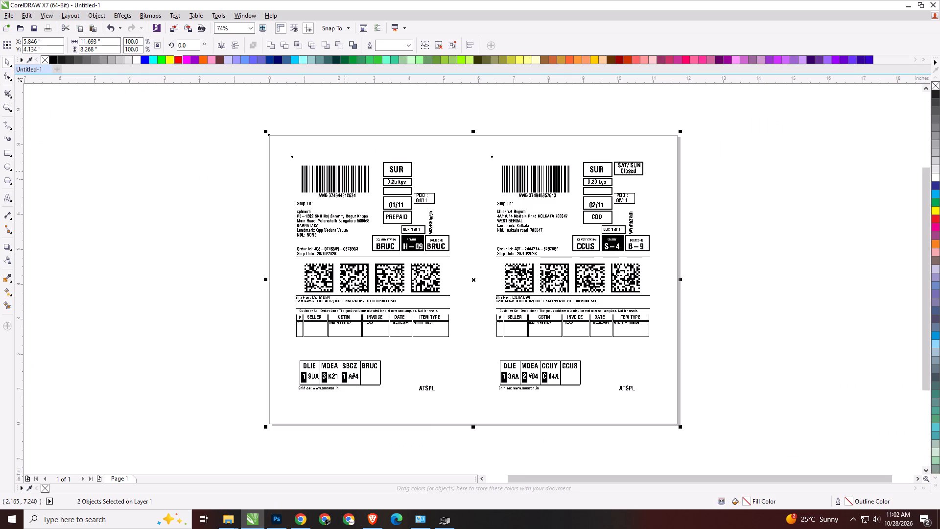
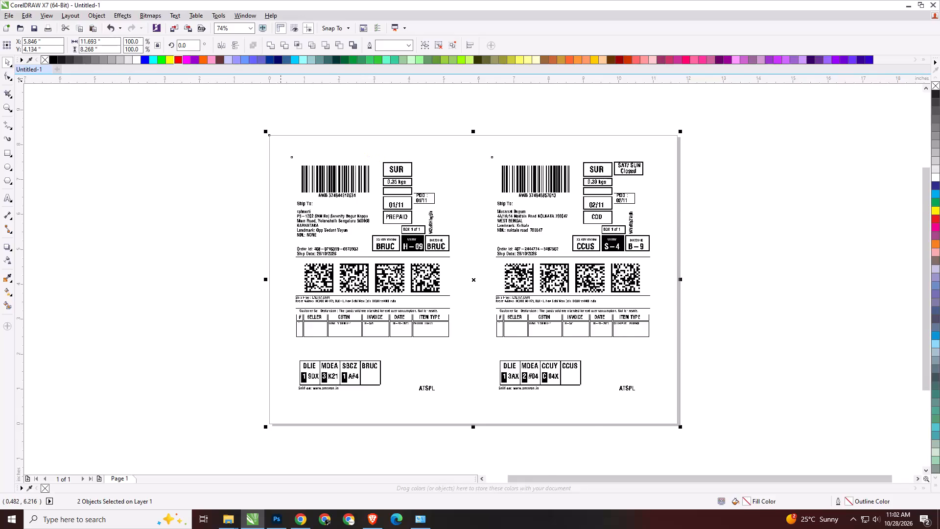
Open the bathroom quote PDF from the Downloads folder, check its shipping label against the label layout, and close the PDF.
scroll(281, 219, "up", 1)
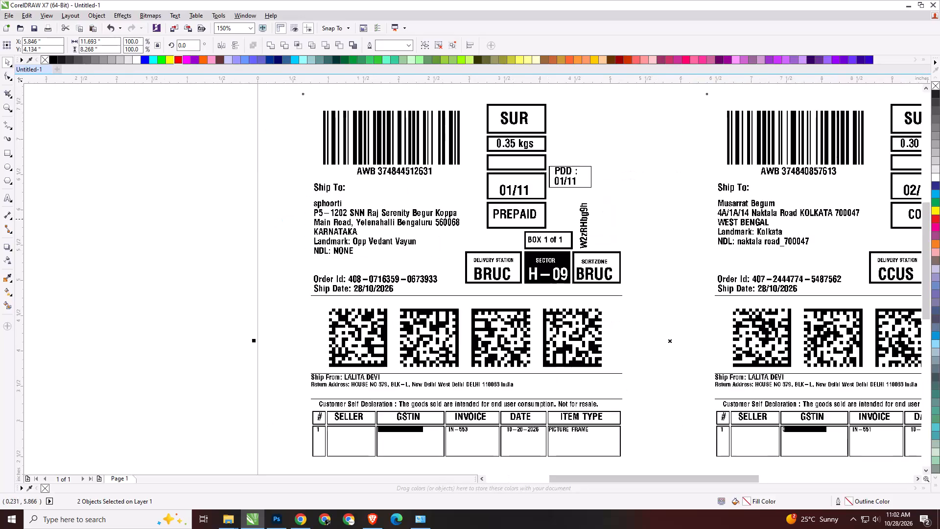
left_click(154, 196)
key("alt+Tab")
left_click(385, 216, "alt")
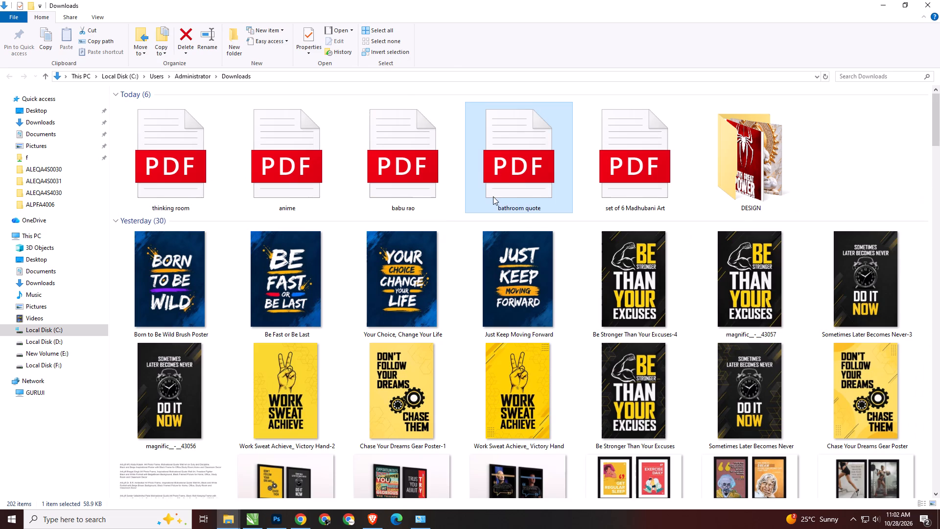
double_click(497, 177)
key("alt+Tab")
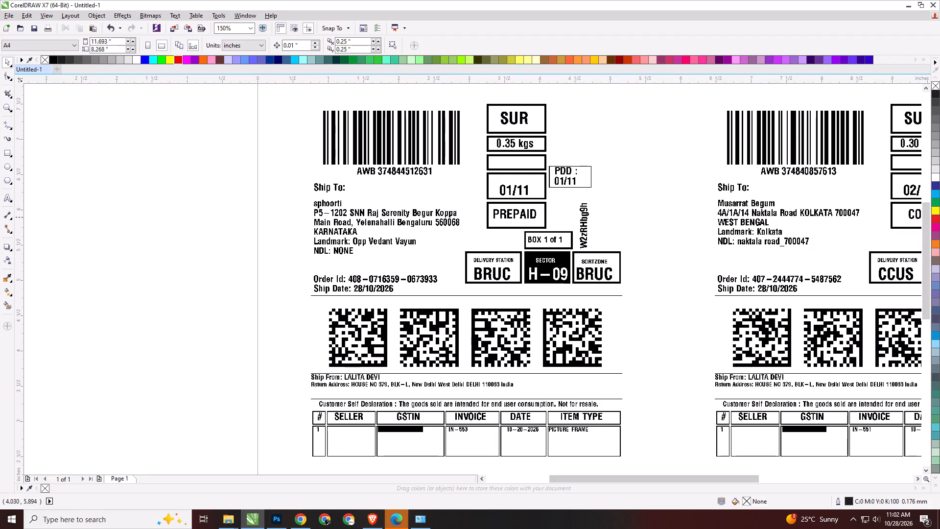
key("alt+Tab")
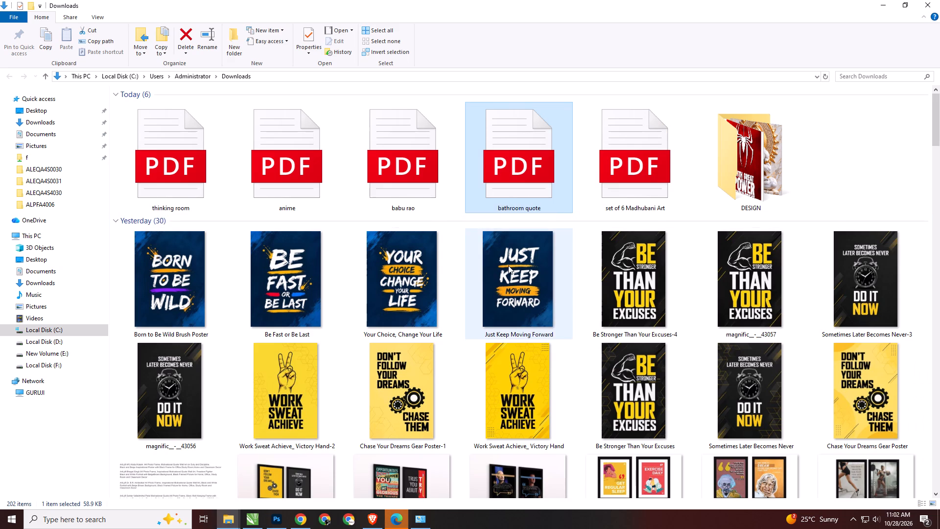
key("alt+Tab")
key("alt+Tab")
key("alt+Tab")
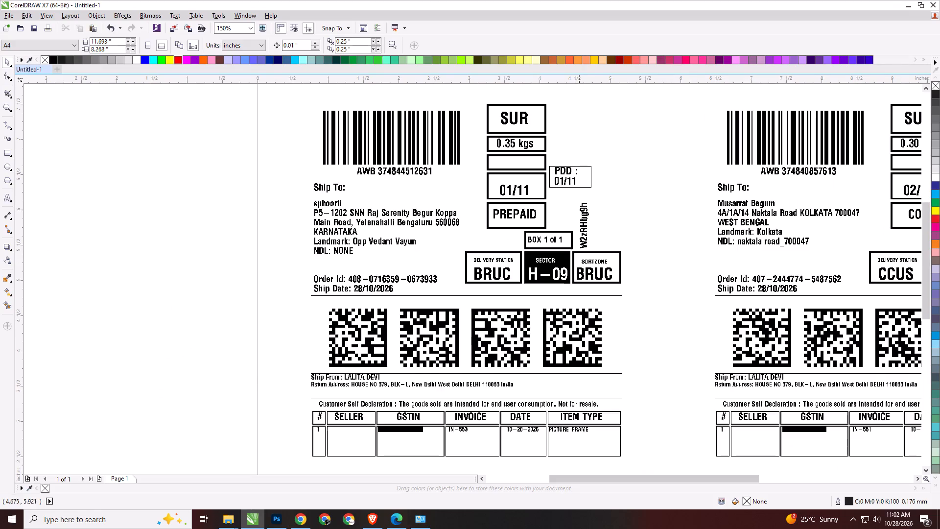
key("alt+Tab")
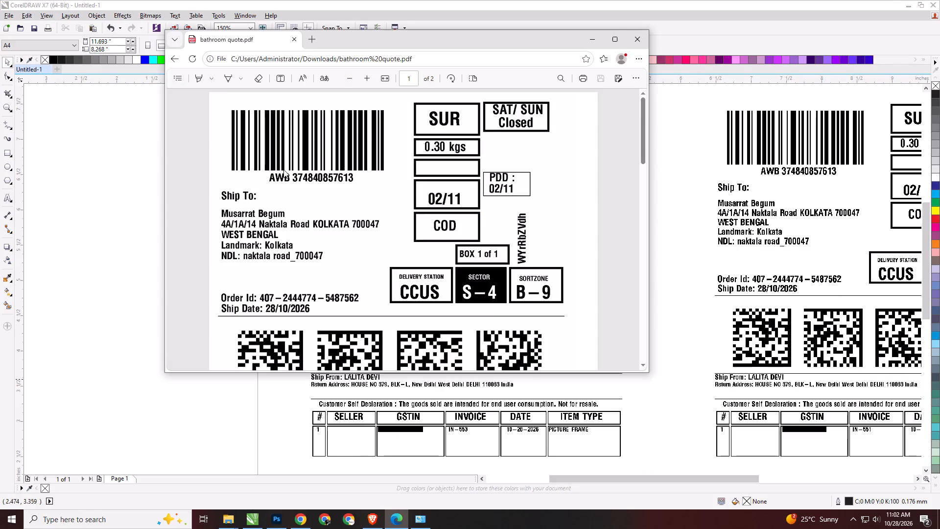
left_click(640, 38)
Close the Untitled-1 label document without saving and switch back to the Downloads folder in File Explorer.
left_click(48, 72)
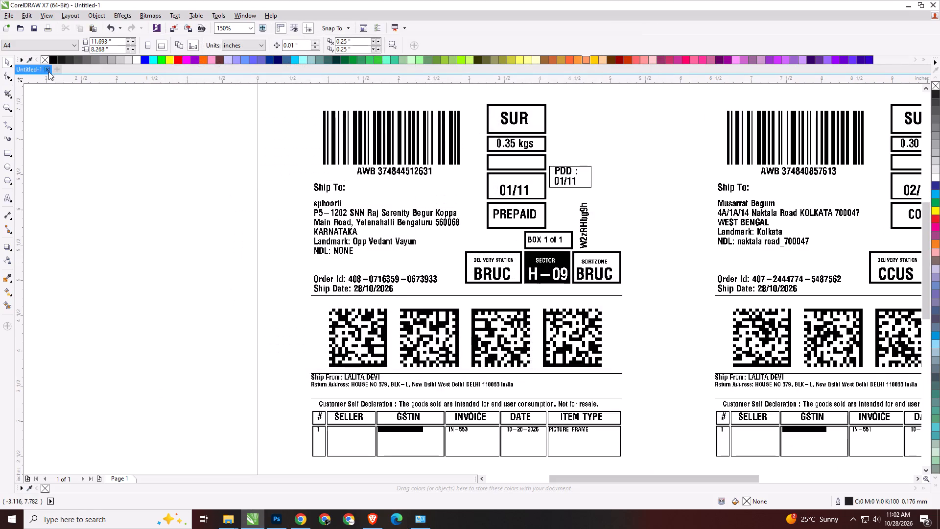
left_click(472, 278)
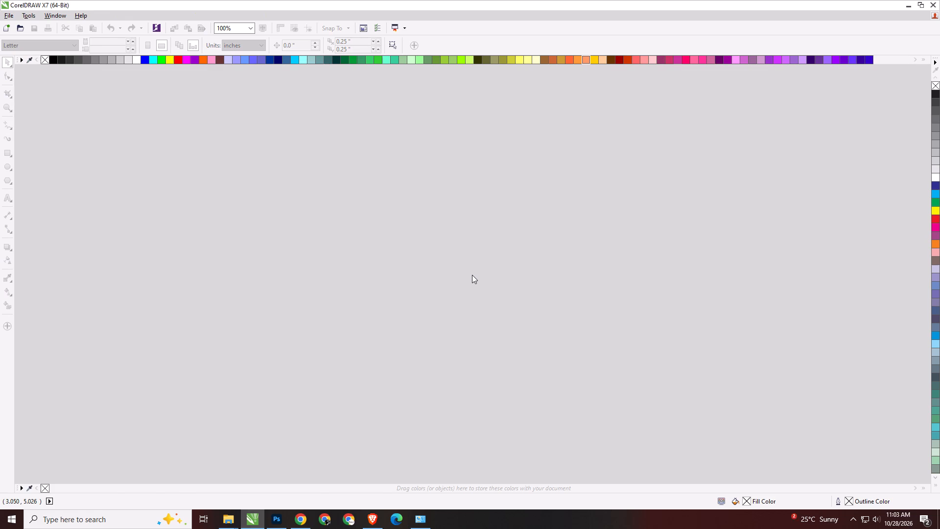
key("alt+Tab")
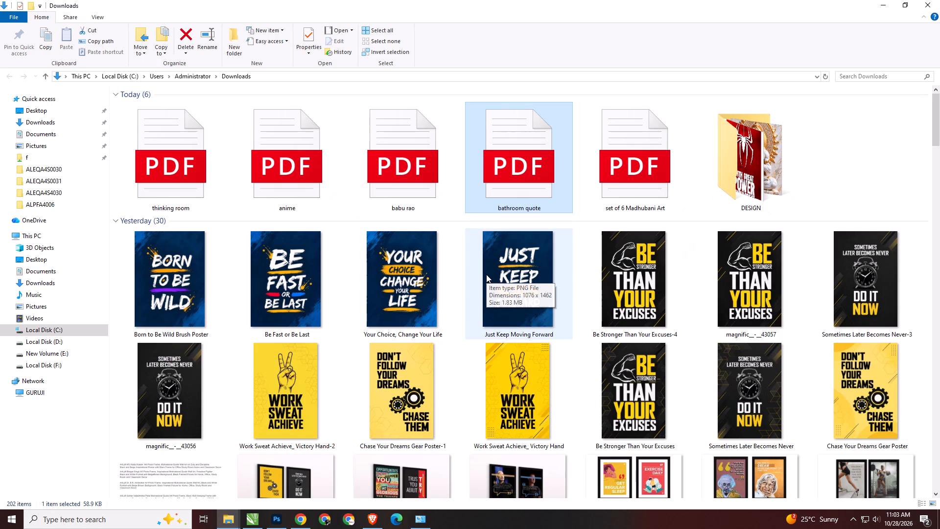
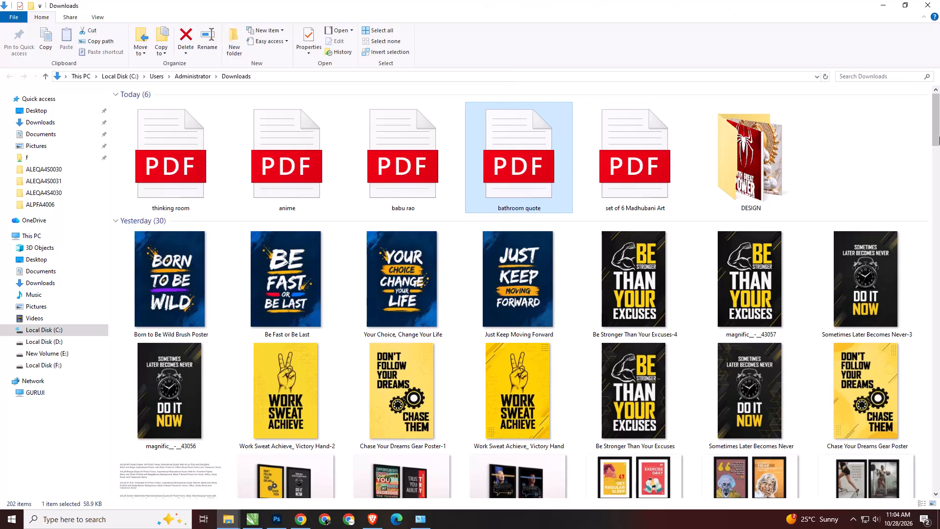
Deselect the bathroom quote PDF in the Downloads folder.
left_click(894, 176)
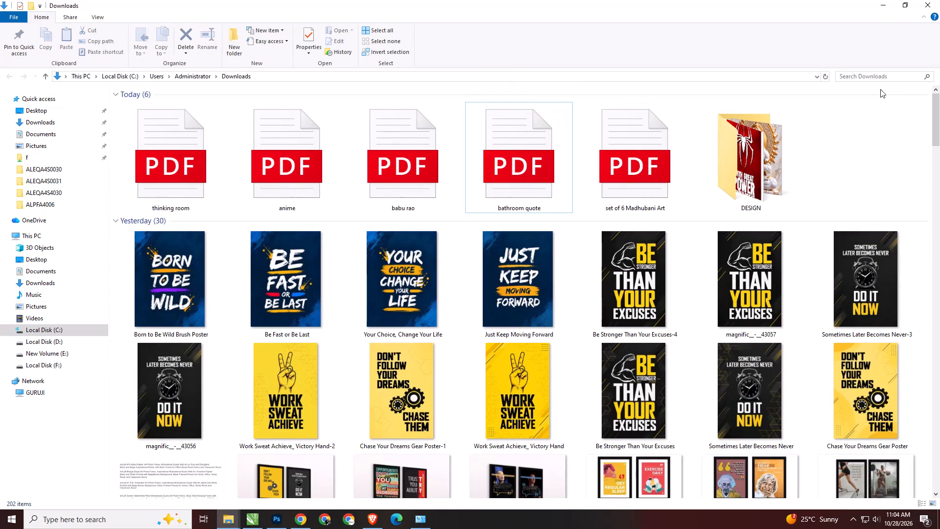